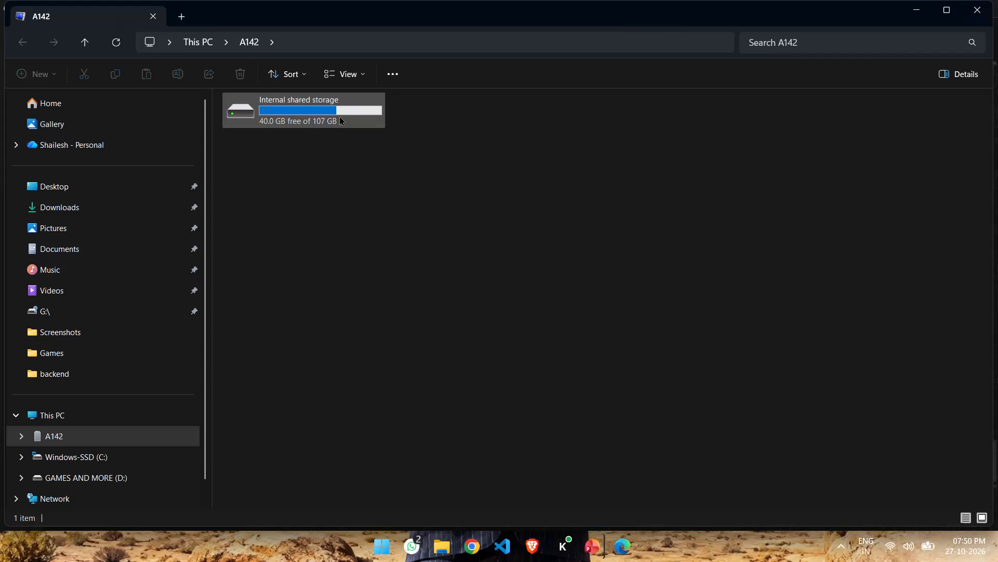
# Copy the AWS PROJECT PDF from the A142 phone's Documents > Image to PDF Converter folder into the PC's Downloads folder.
pyautogui.doubleClick(339, 116)
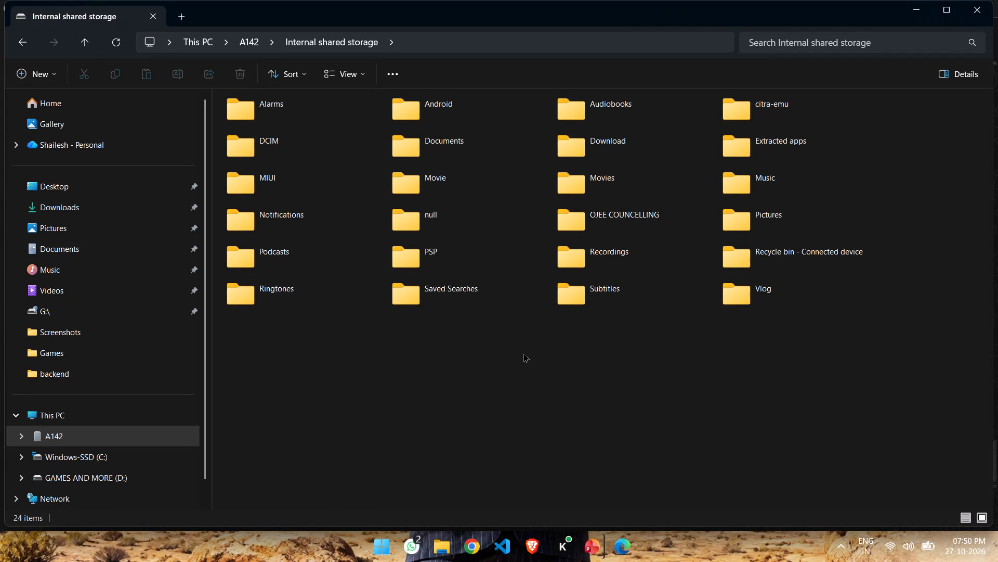
pyautogui.doubleClick(437, 149)
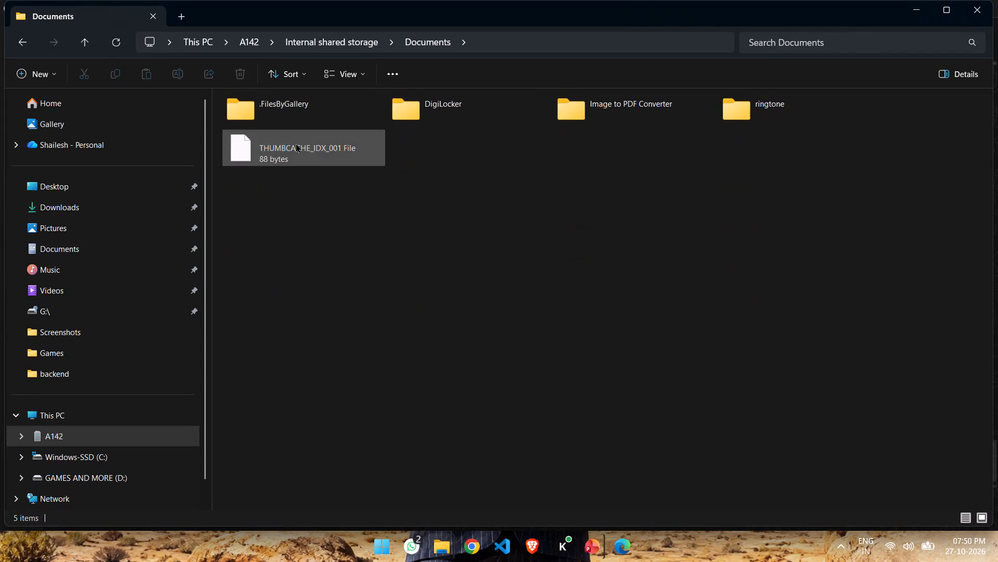
pyautogui.doubleClick(569, 118)
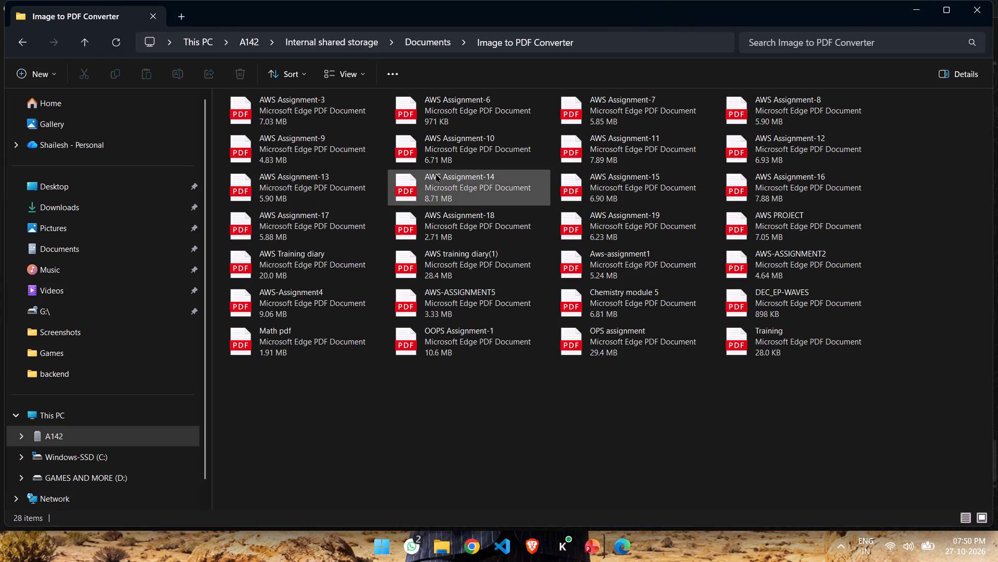
pyautogui.click(785, 215)
pyautogui.rightClick(773, 229)
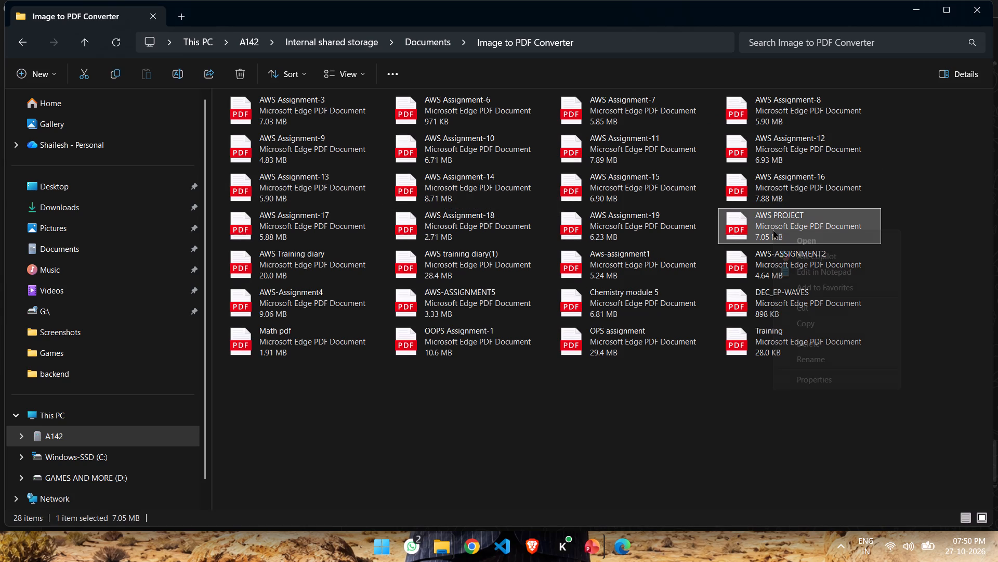
pyautogui.click(813, 324)
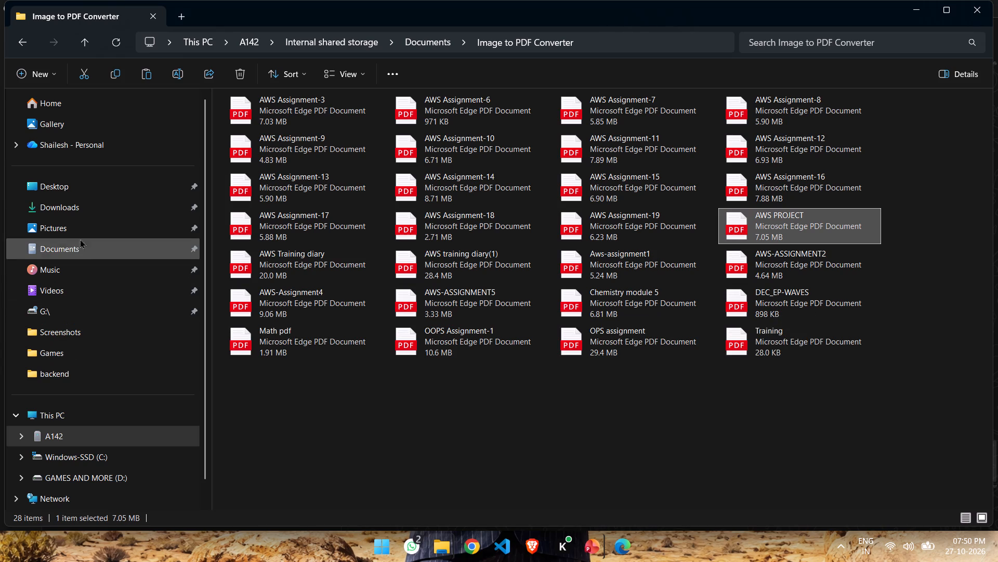
pyautogui.click(76, 207)
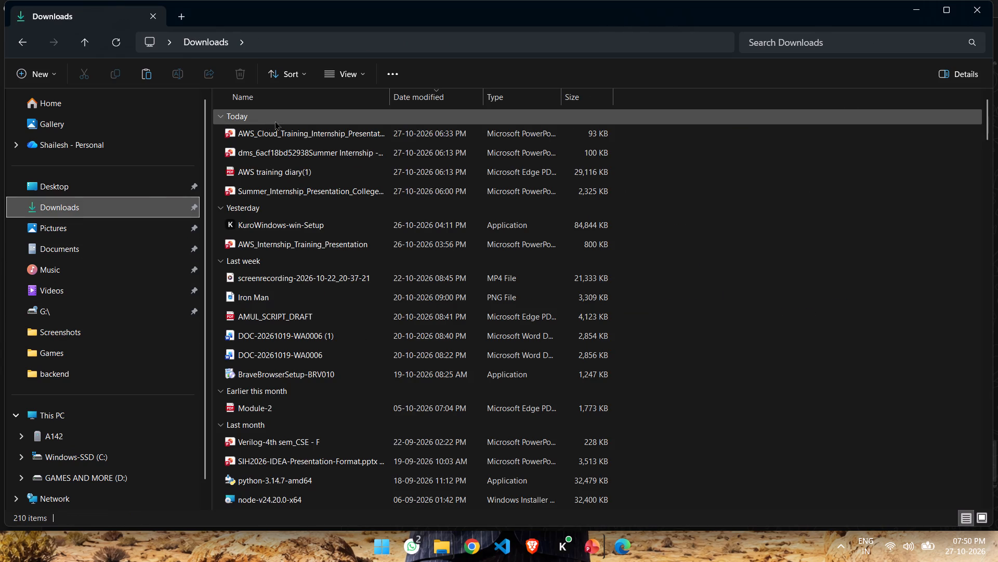
pyautogui.rightClick(673, 136)
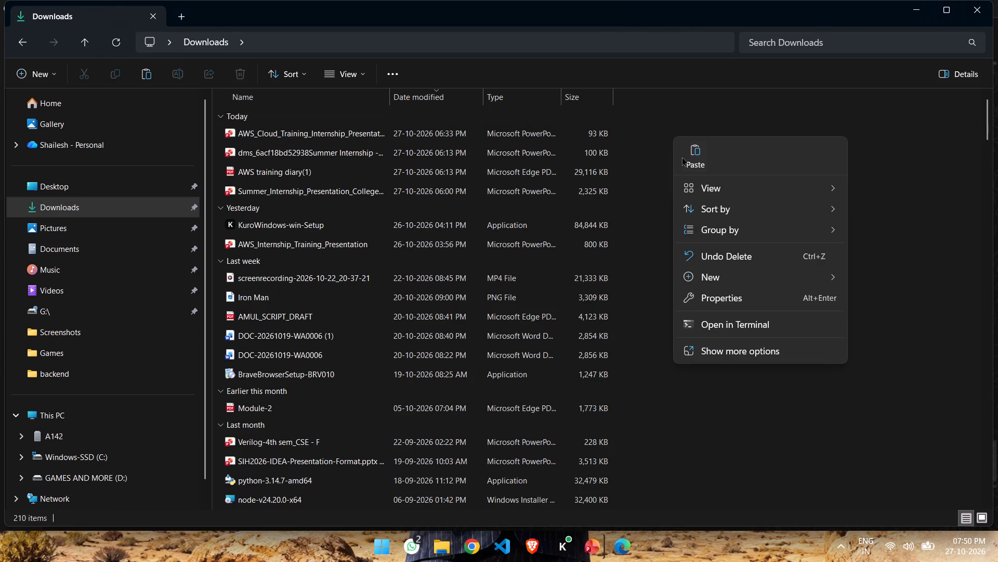
pyautogui.click(702, 154)
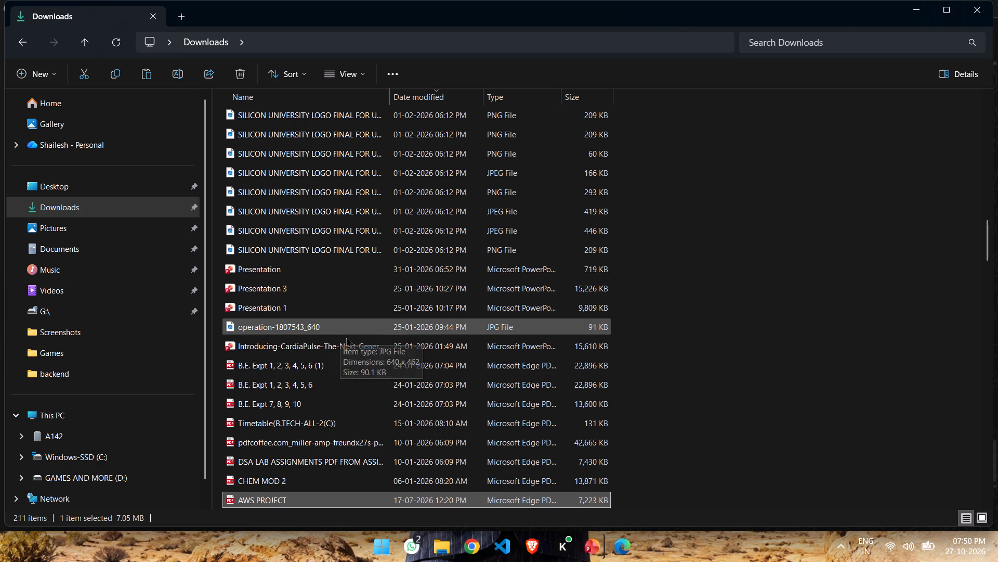
# Look through the Downloads file list to check where the pasted AWS PROJECT PDF sits among the older files.
pyautogui.scroll(4, 329, 437)
pyautogui.scroll(-20, 329, 435)
pyautogui.scroll(-2, 329, 435)
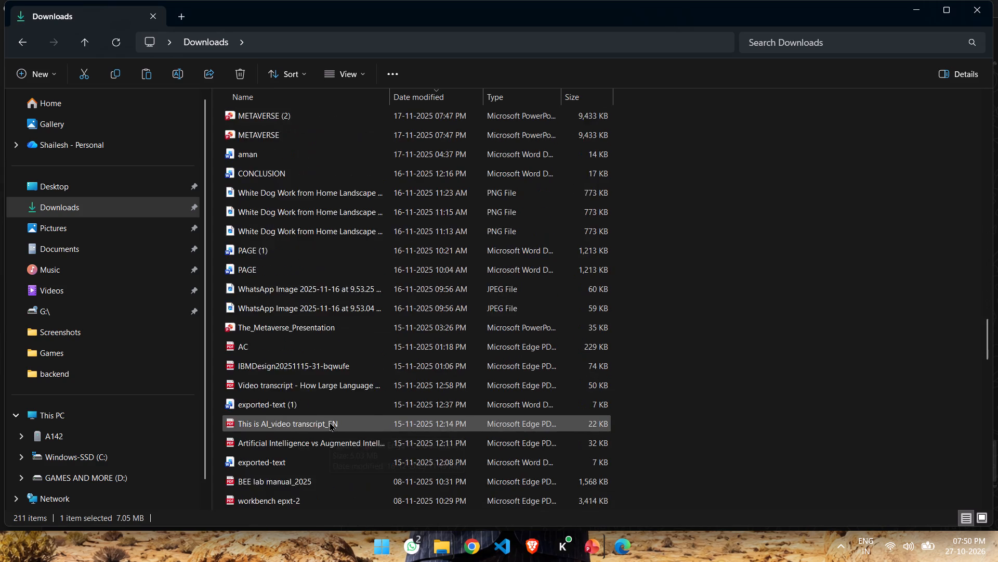
pyautogui.scroll(-20, 330, 422)
pyautogui.scroll(-16, 330, 422)
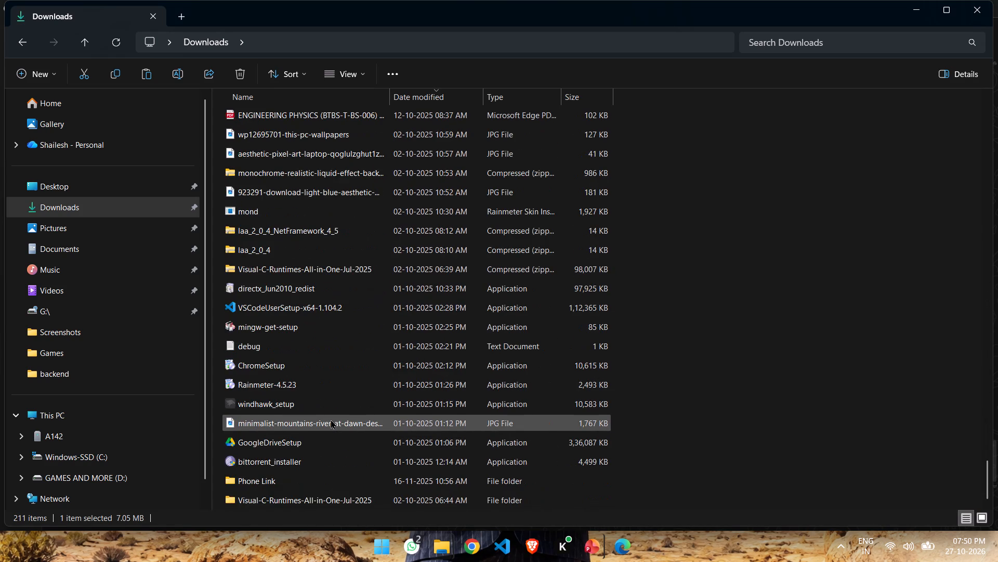
pyautogui.scroll(16, 331, 418)
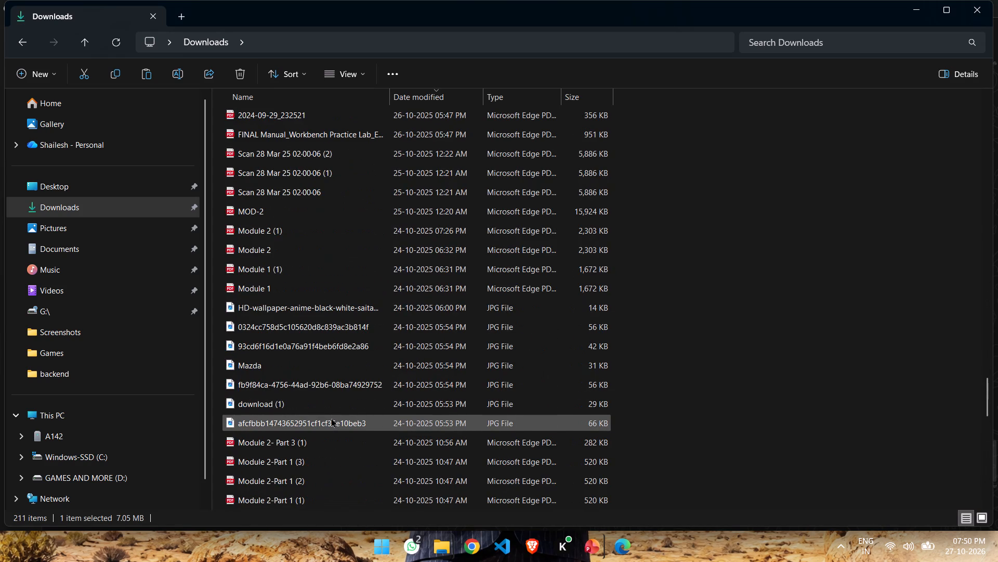
pyautogui.scroll(-2, 331, 418)
pyautogui.scroll(3, 331, 418)
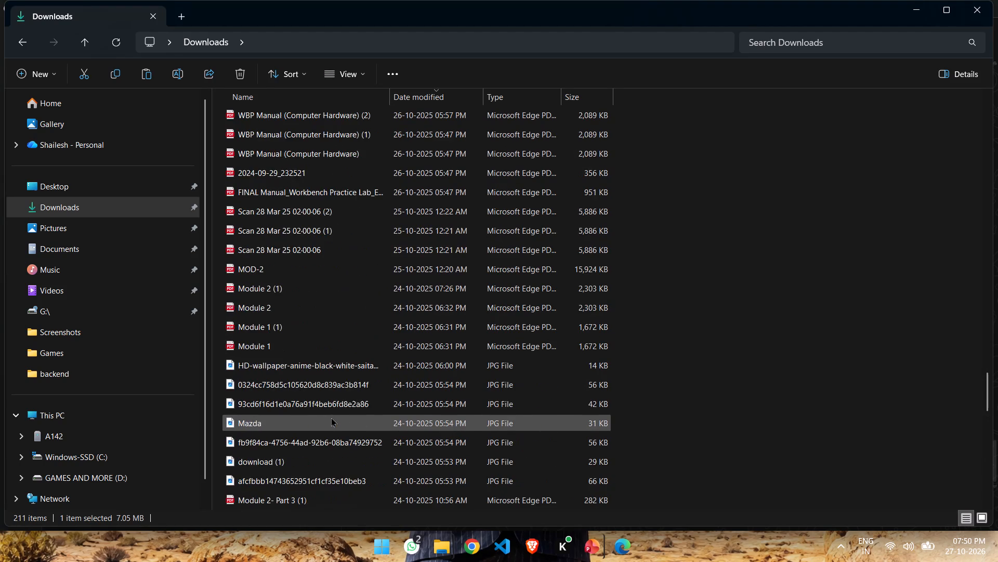
pyautogui.scroll(3, 332, 417)
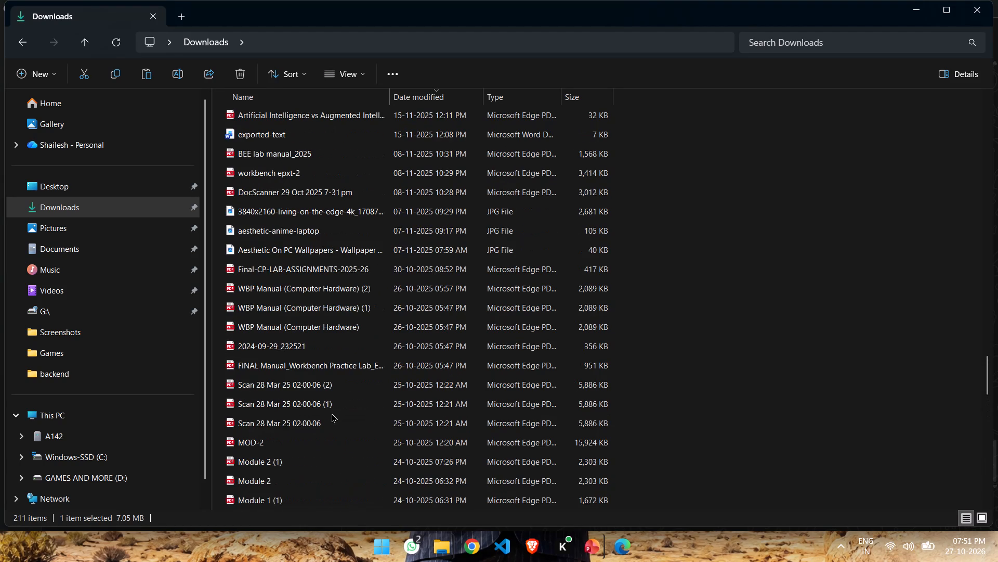
pyautogui.scroll(3, 332, 413)
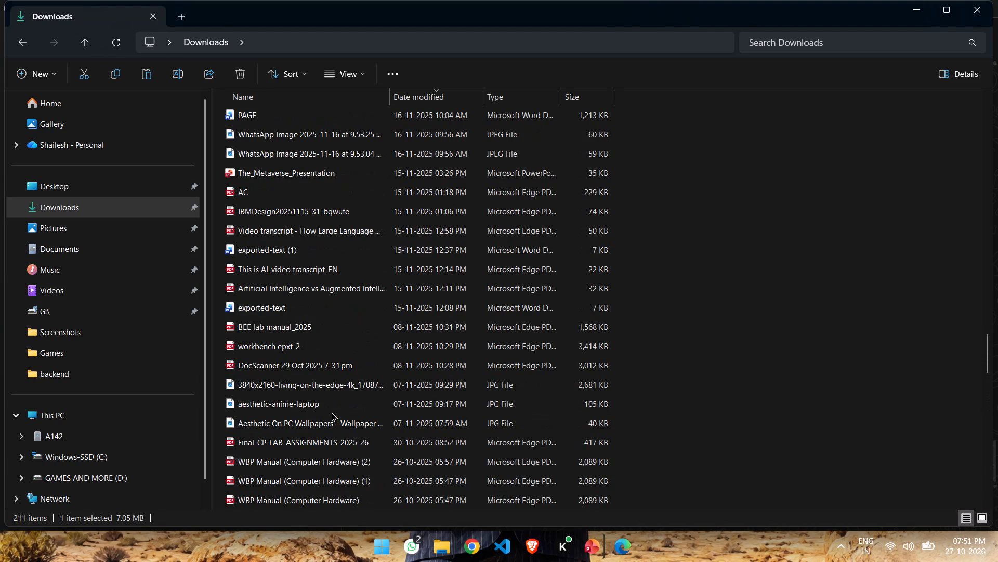
pyautogui.scroll(8, 332, 410)
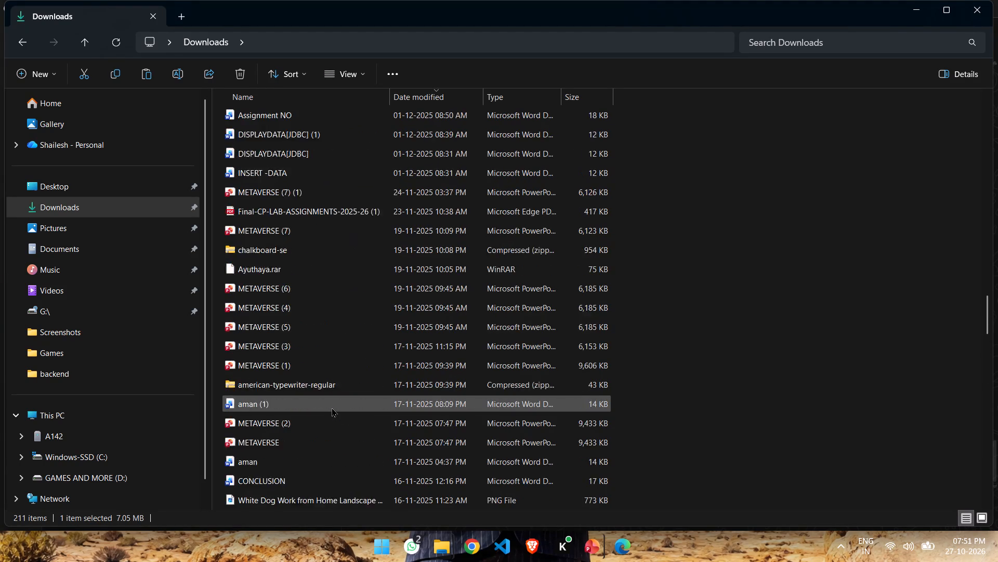
pyautogui.scroll(8, 332, 407)
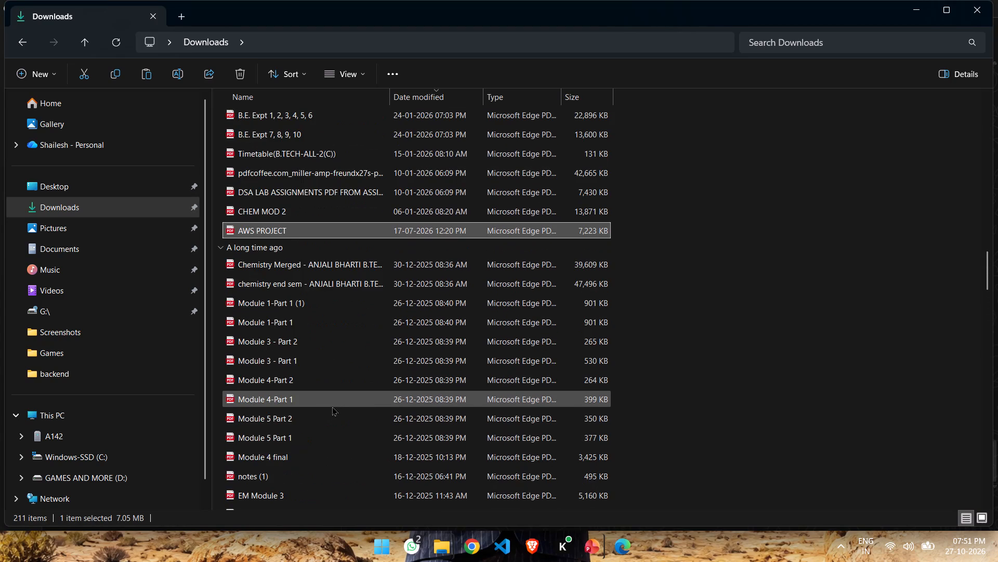
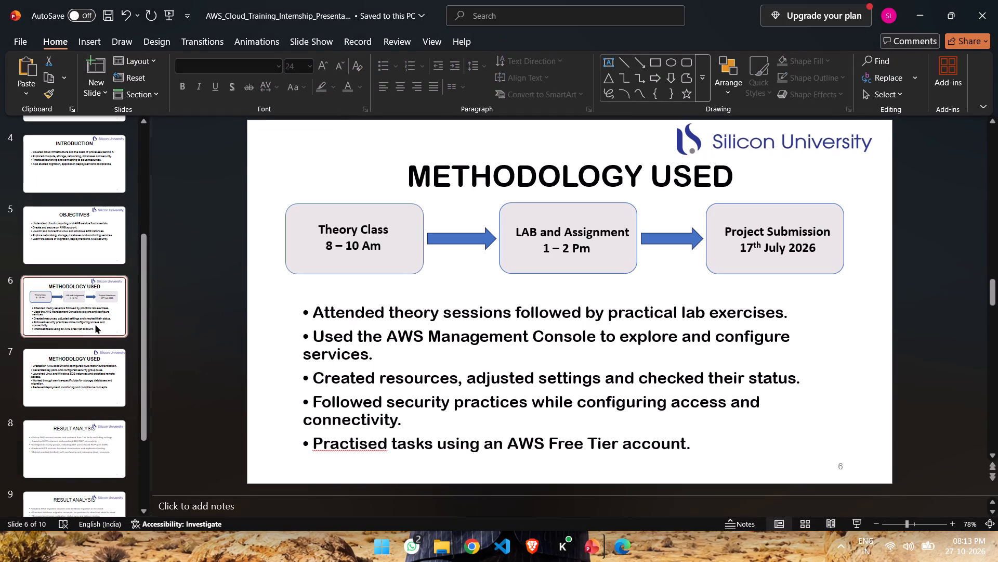
pyautogui.click(303, 308)
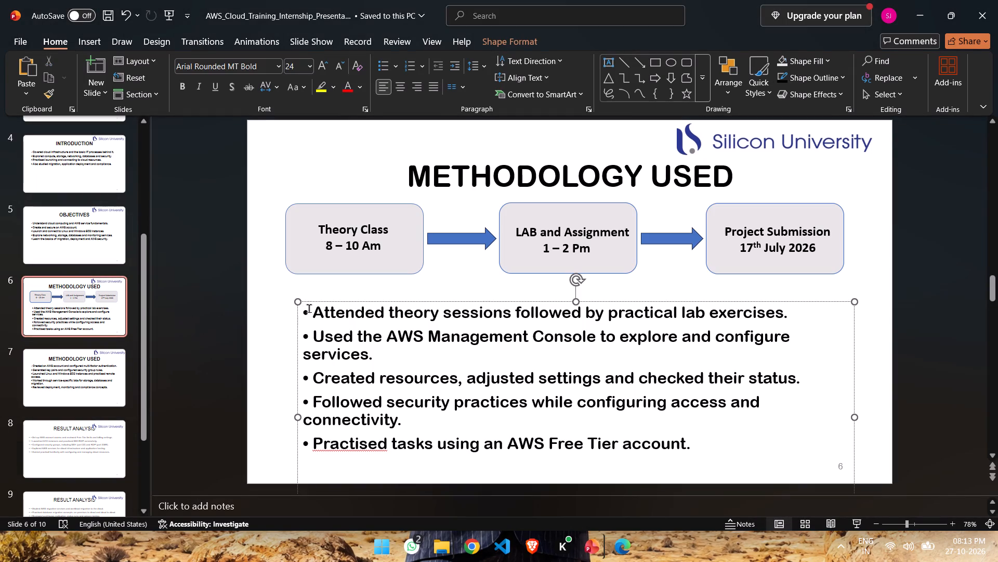
pyautogui.click(313, 311)
pyautogui.moveTo(308, 311); pyautogui.dragTo(313, 313)
pyautogui.moveTo(313, 313); pyautogui.dragTo(710, 479)
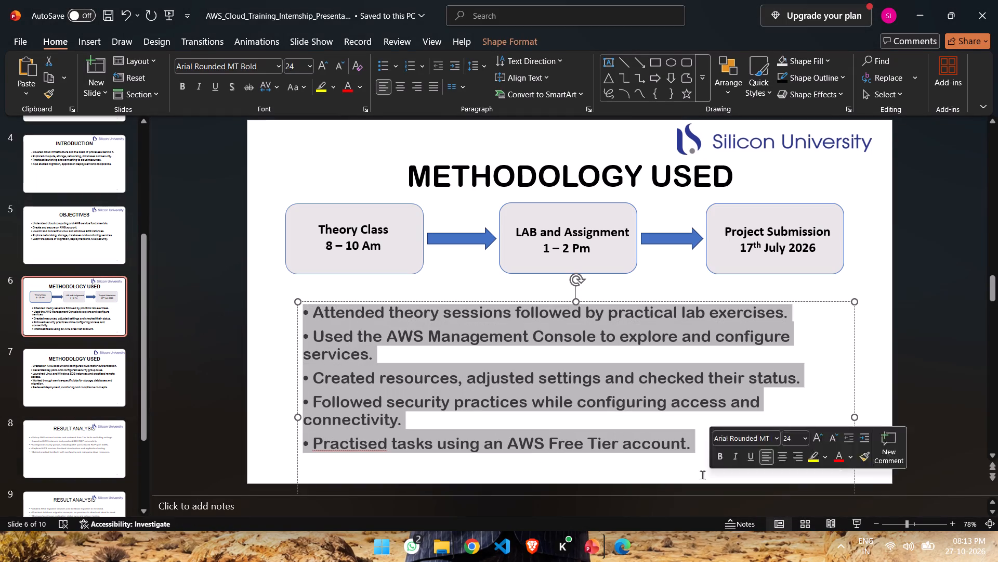
pyautogui.rightClick(615, 444)
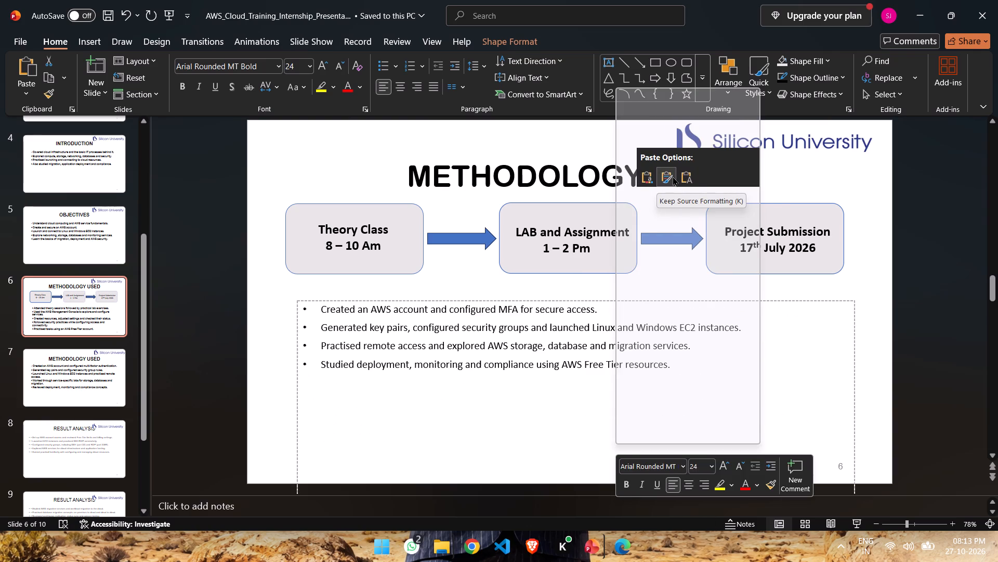
pyautogui.click(688, 177)
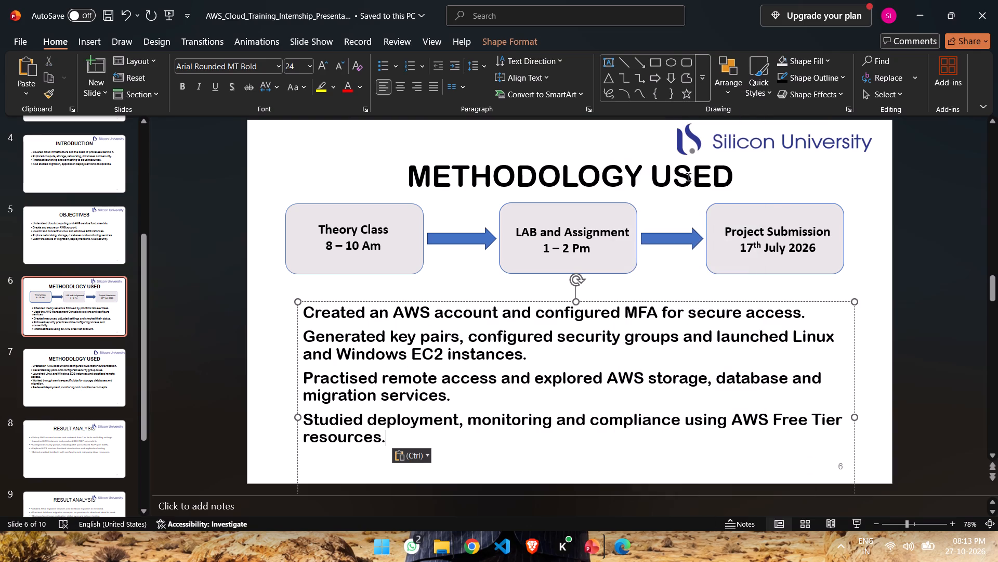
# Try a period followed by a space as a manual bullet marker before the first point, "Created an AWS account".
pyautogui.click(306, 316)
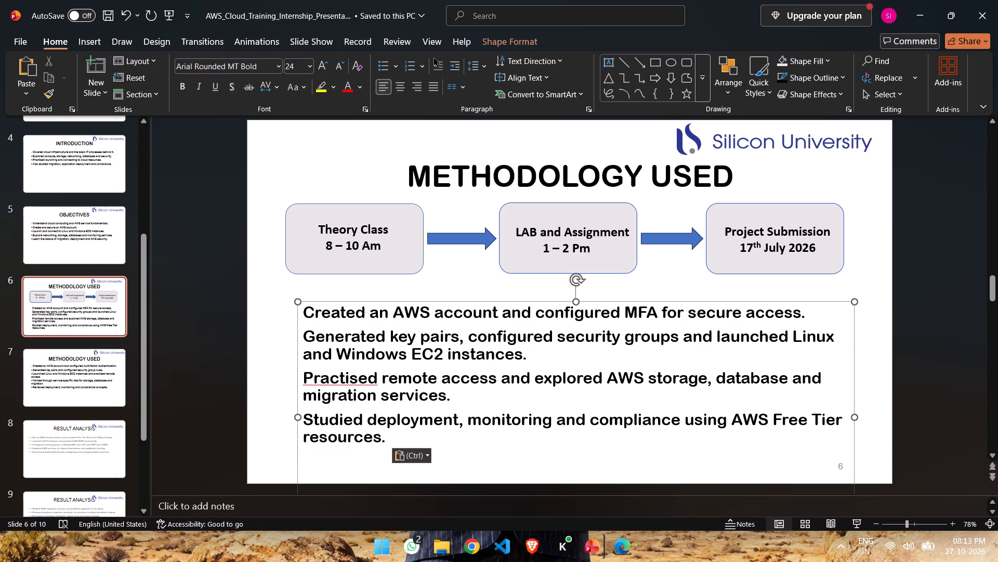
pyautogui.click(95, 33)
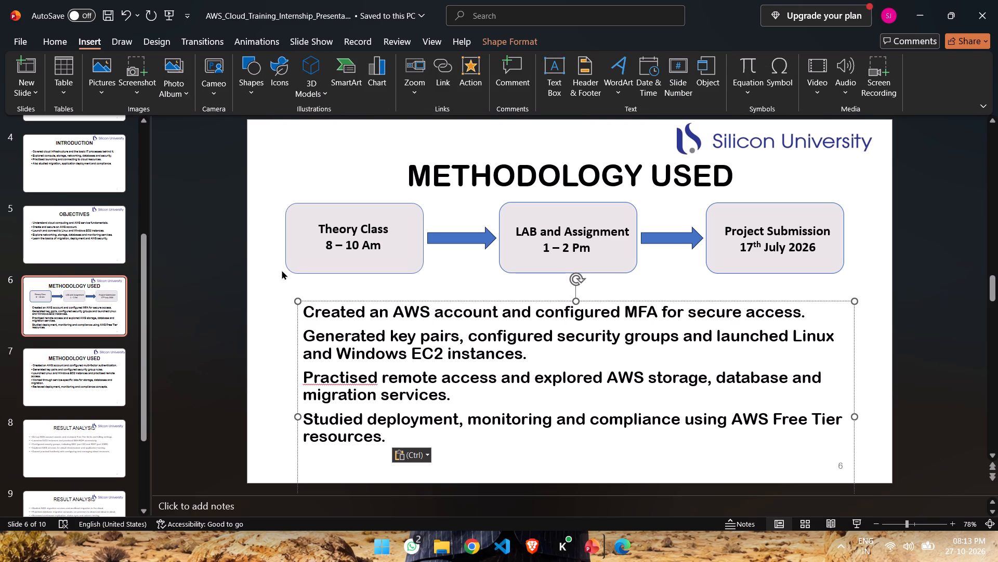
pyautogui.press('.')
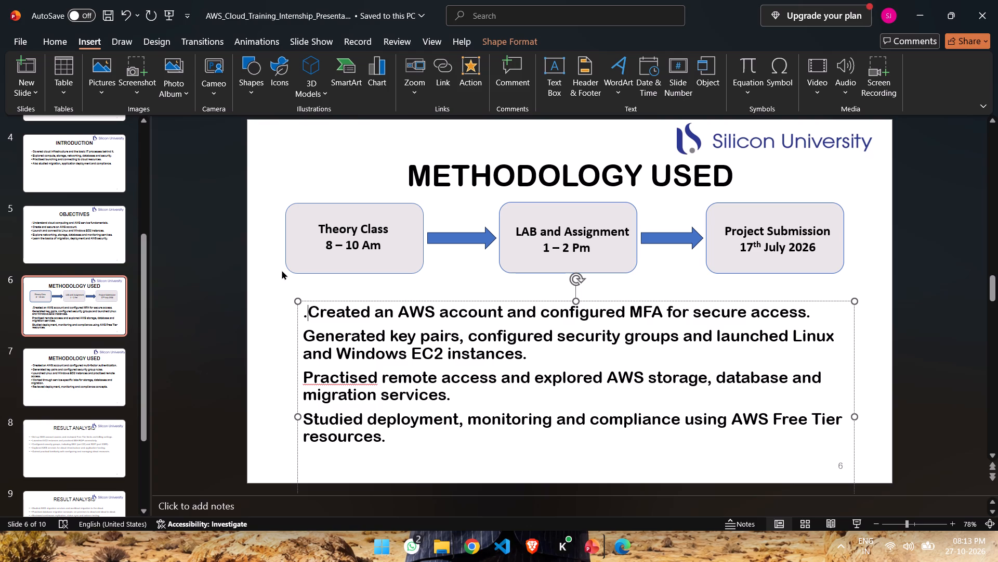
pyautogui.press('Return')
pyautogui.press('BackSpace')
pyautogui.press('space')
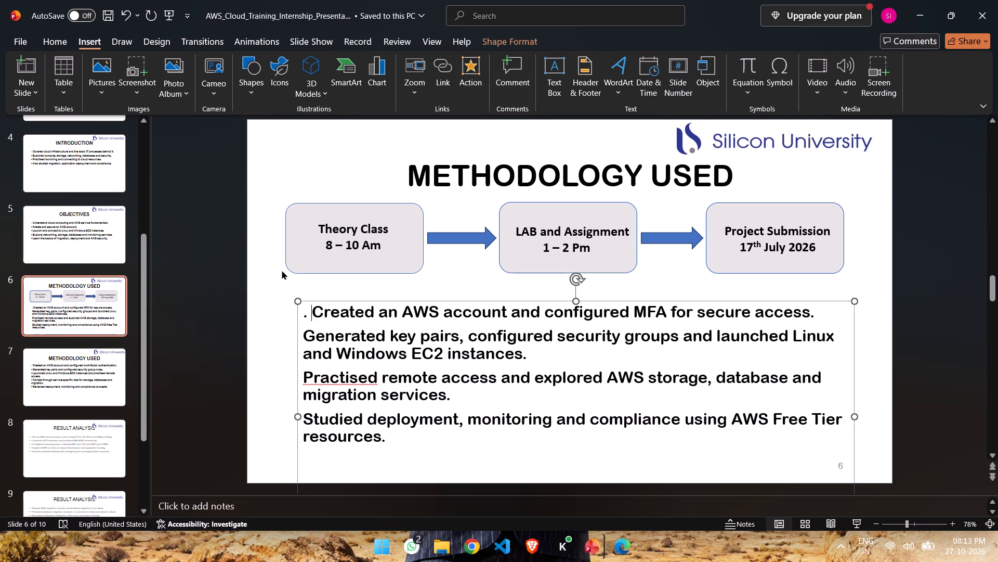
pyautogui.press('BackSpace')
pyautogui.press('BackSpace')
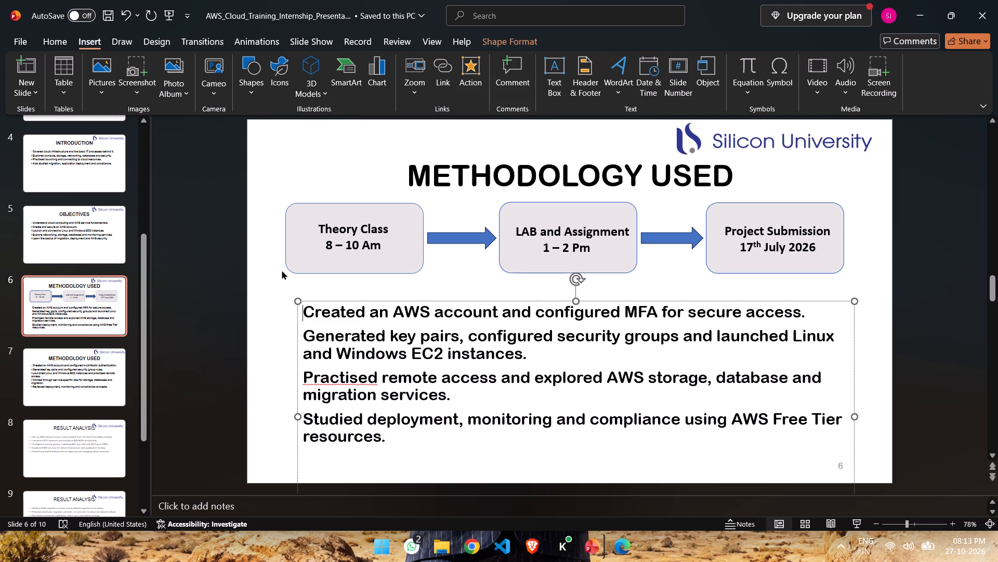
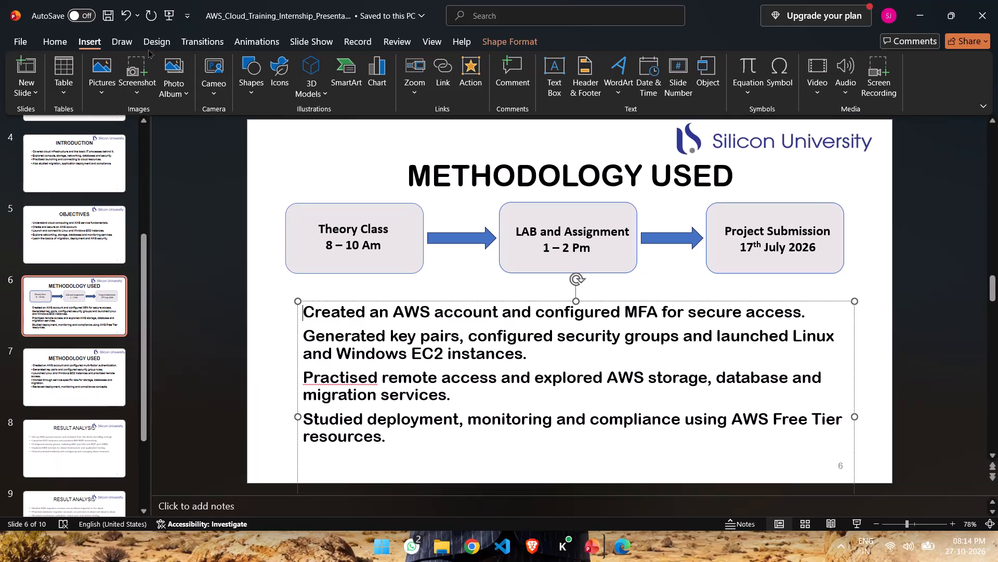
# Apply bullet formatting to each of the four condensed methodology points on slide 6, Methodology Used.
pyautogui.click(63, 70)
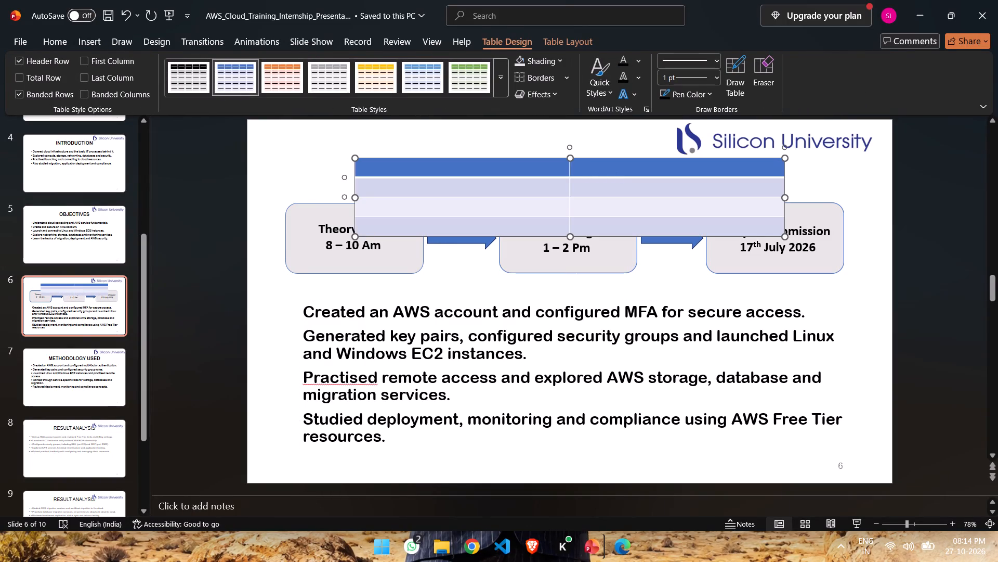
pyautogui.click(119, 16)
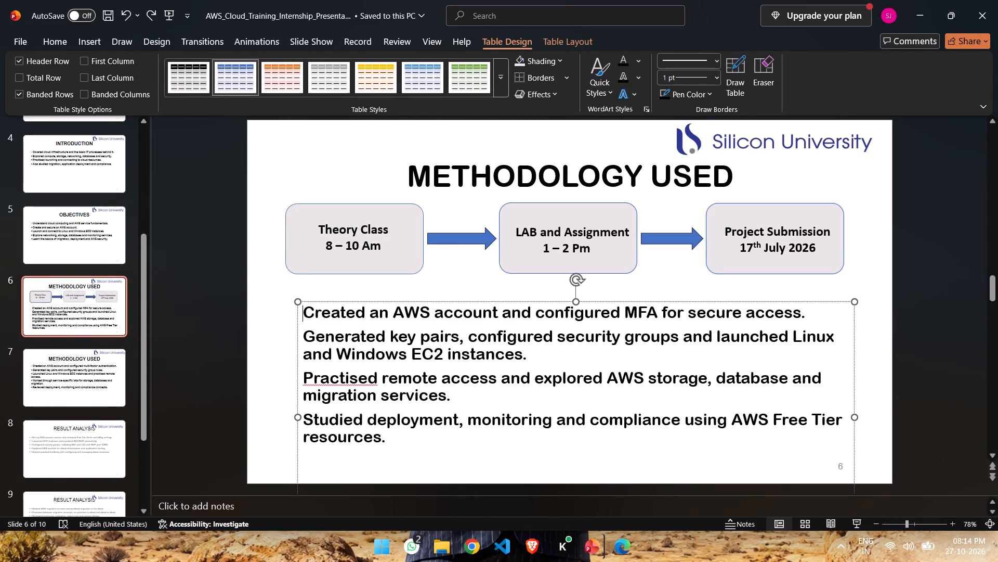
pyautogui.click(301, 325)
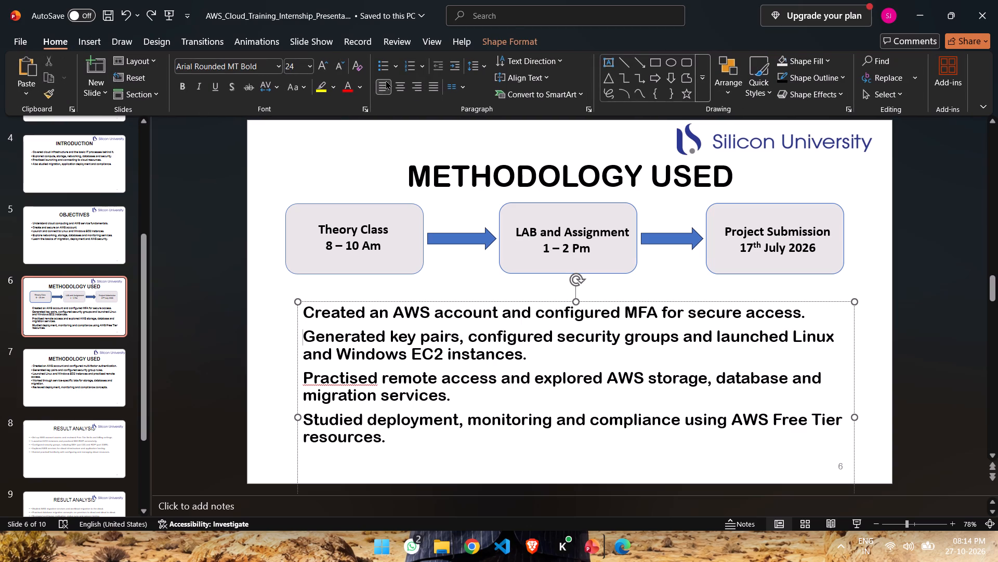
pyautogui.click(380, 65)
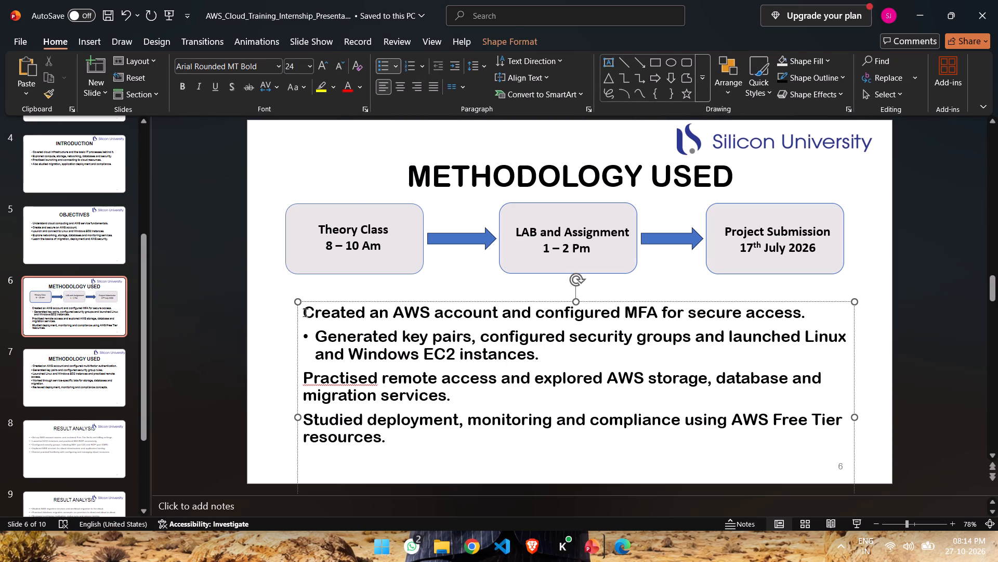
pyautogui.click(303, 310)
pyautogui.click(378, 69)
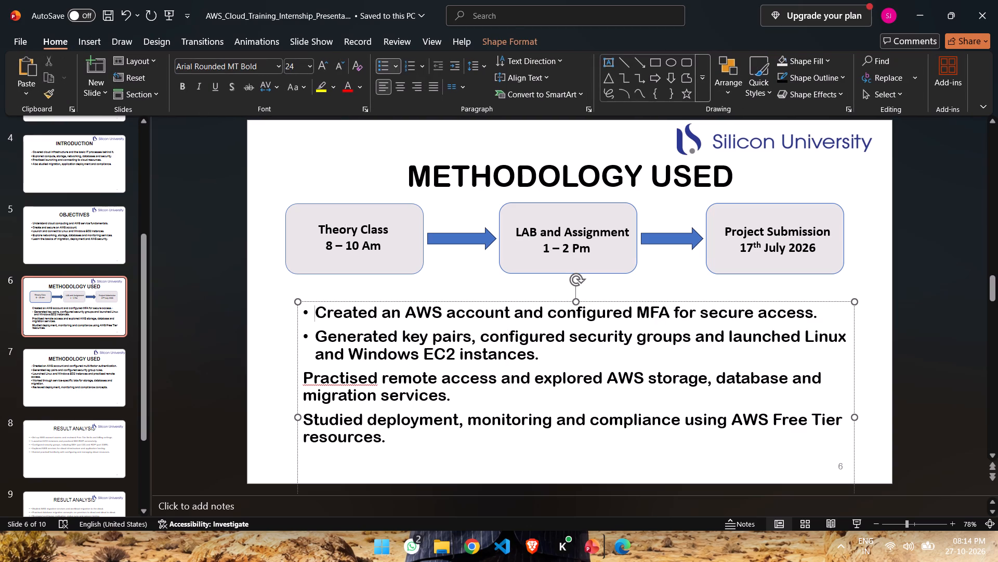
pyautogui.click(304, 381)
pyautogui.click(387, 61)
pyautogui.click(302, 418)
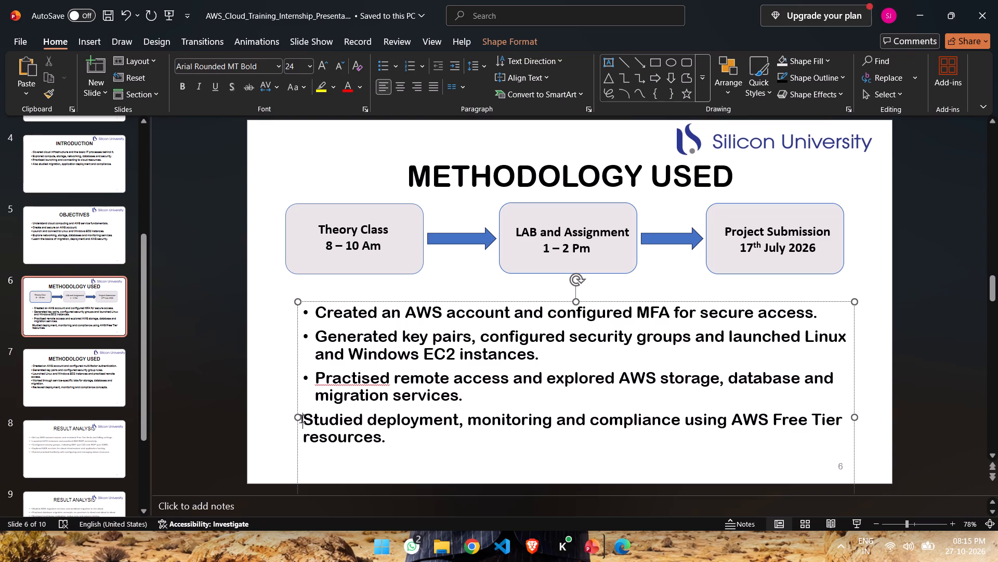
pyautogui.click(383, 67)
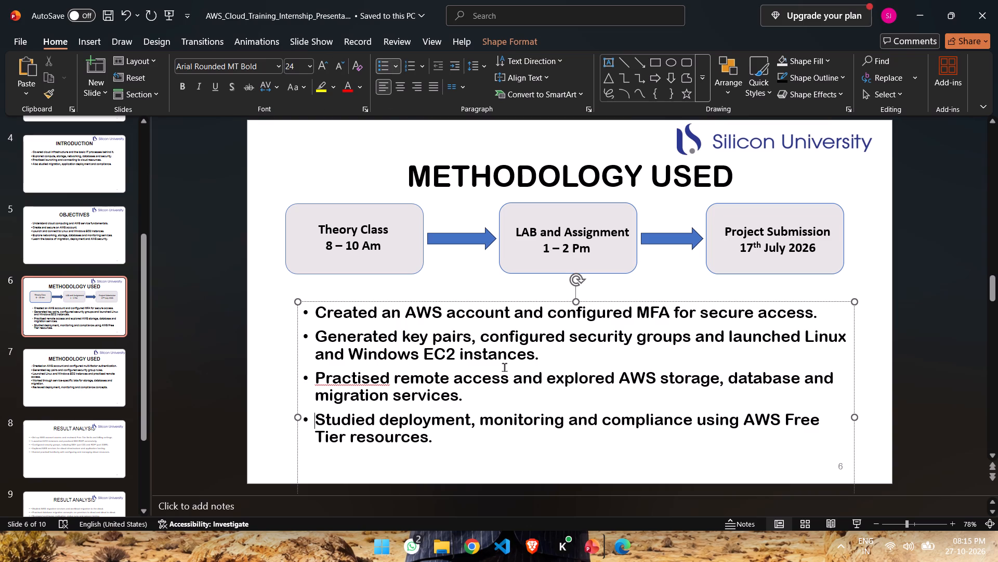
pyautogui.click(868, 323)
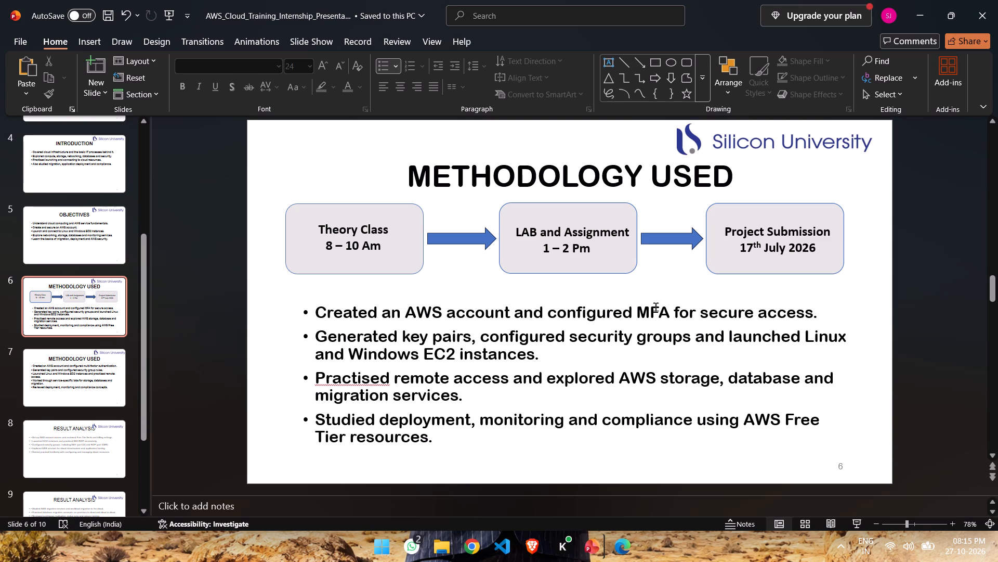
# Compare the content of the two Methodology Used slides, 6 and 7.
pyautogui.click(69, 383)
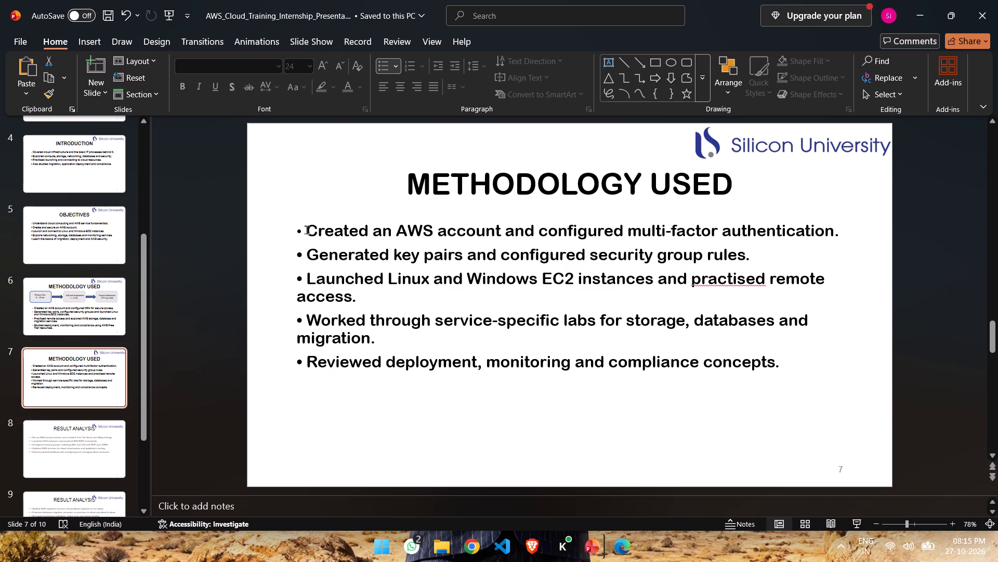
pyautogui.click(95, 307)
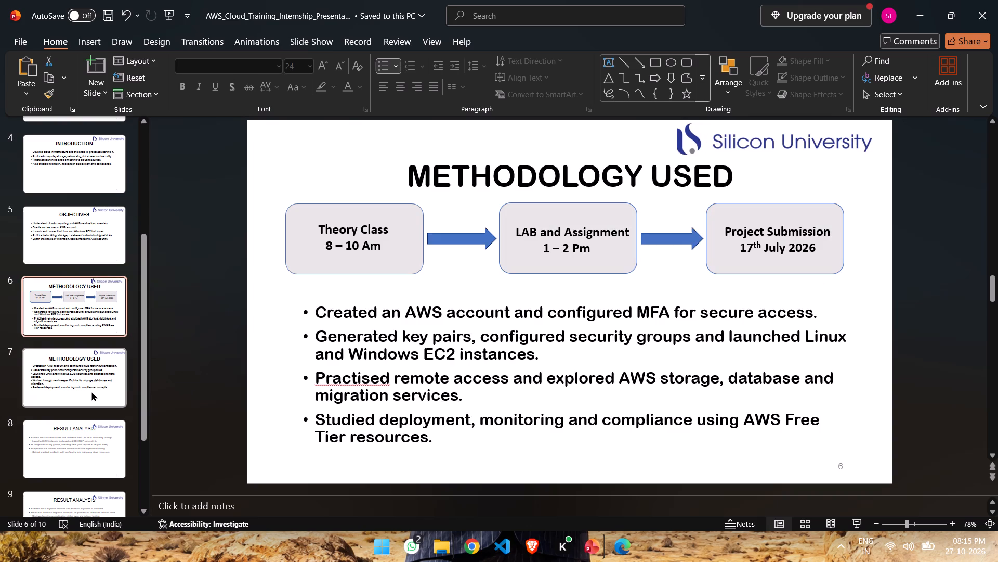
pyautogui.click(91, 382)
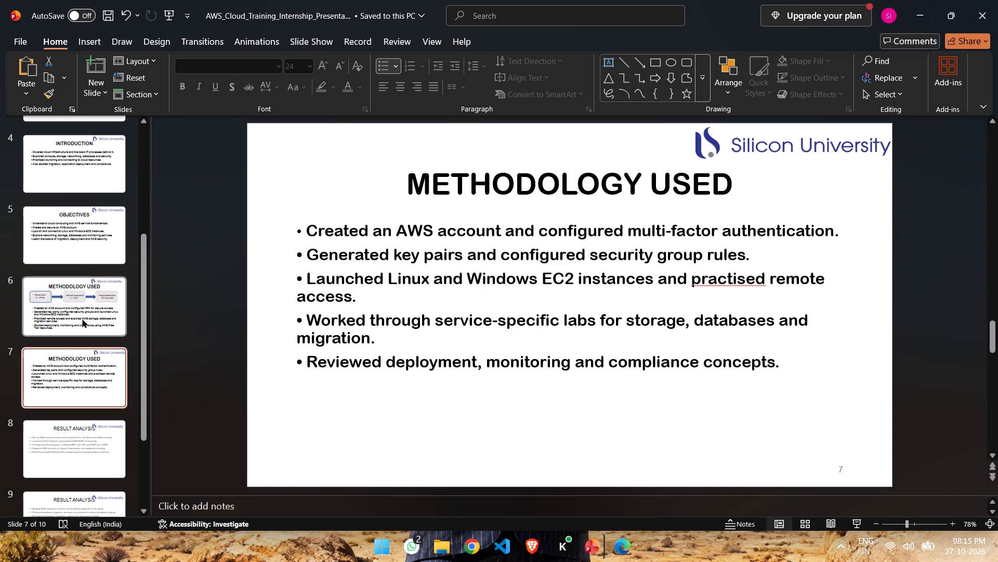
pyautogui.click(83, 328)
pyautogui.click(85, 351)
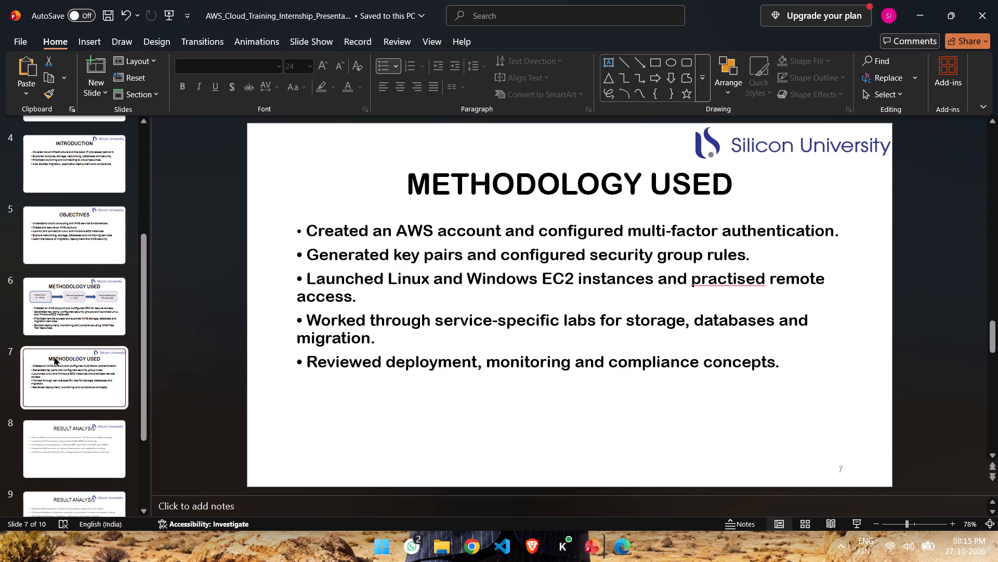
pyautogui.click(74, 356)
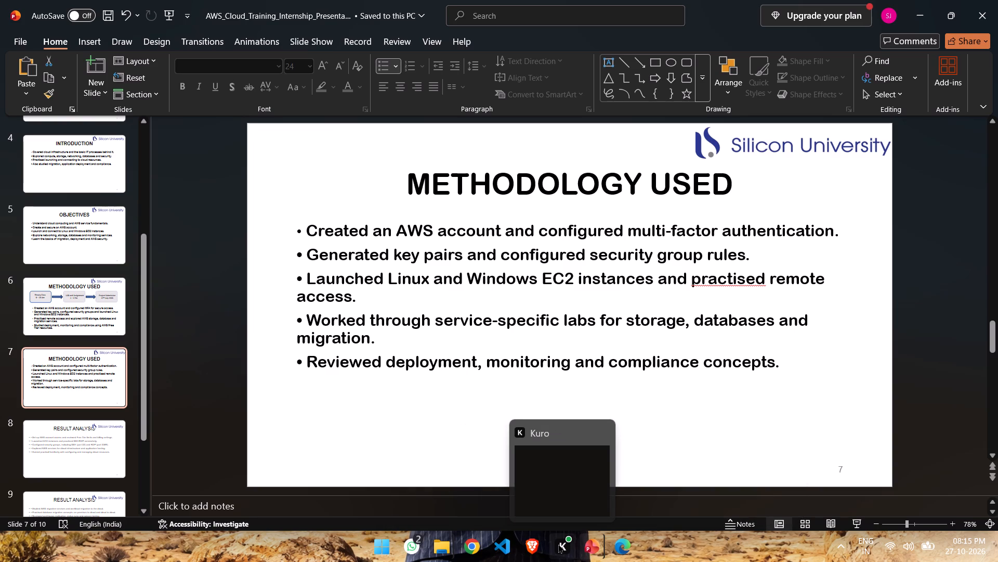
pyautogui.click(527, 548)
pyautogui.scroll(5, 319, 342)
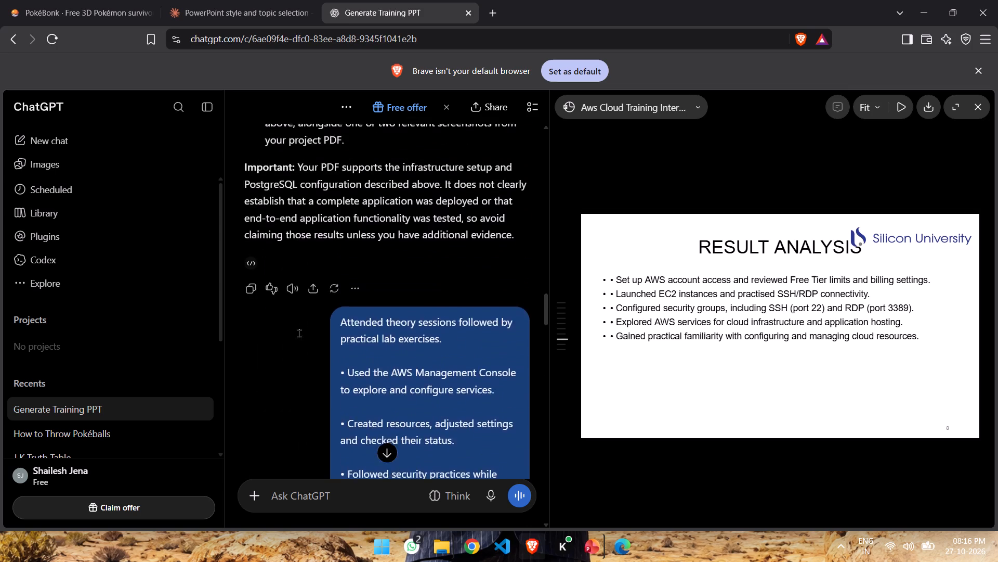
pyautogui.scroll(9, 299, 333)
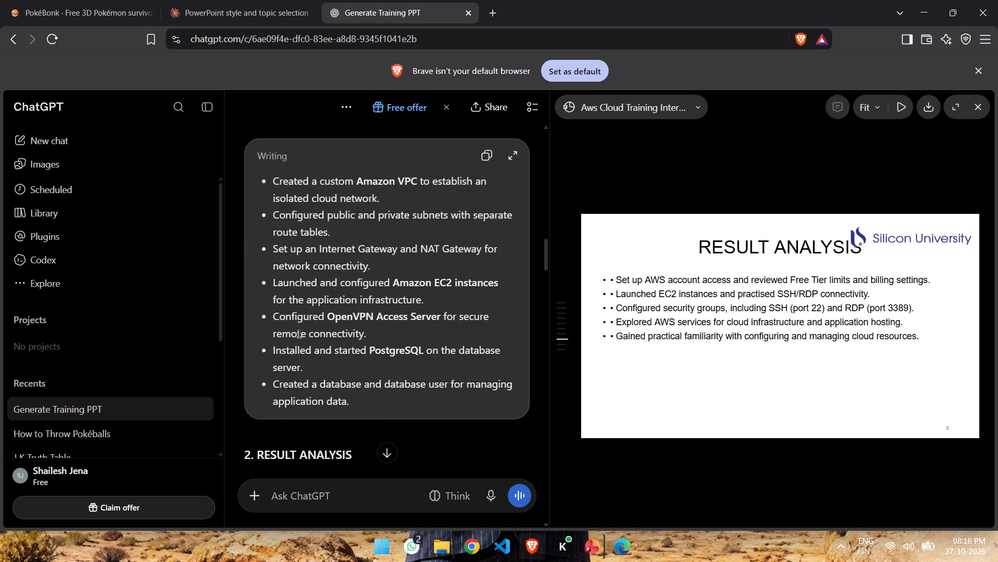
pyautogui.moveTo(275, 182); pyautogui.dragTo(365, 323)
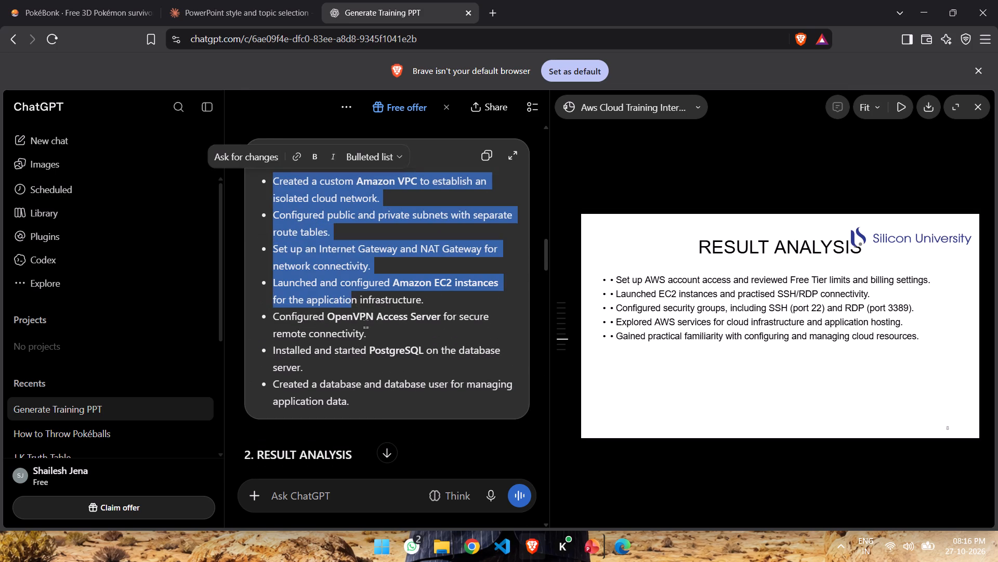
pyautogui.moveTo(365, 323); pyautogui.dragTo(352, 398)
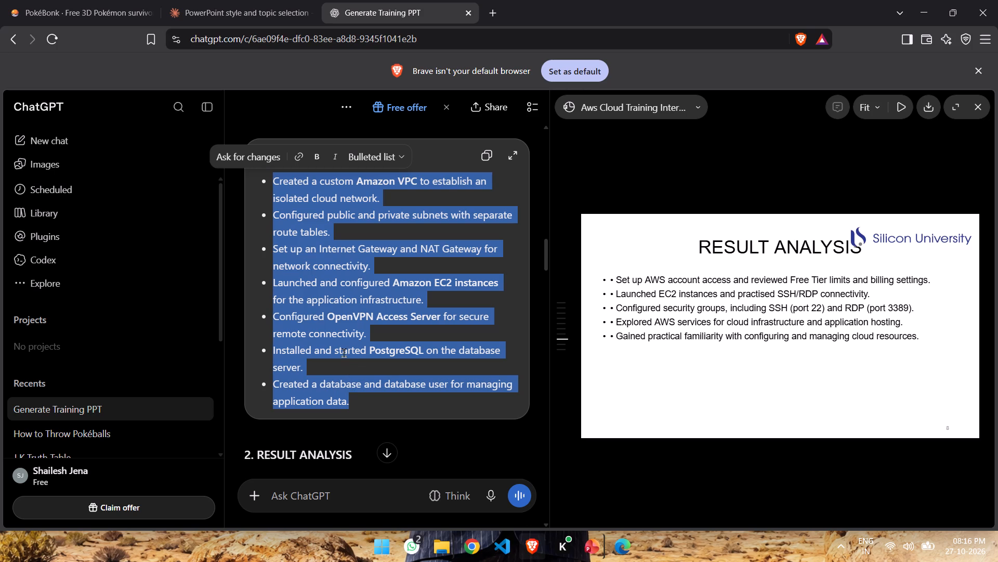
pyautogui.click(483, 159)
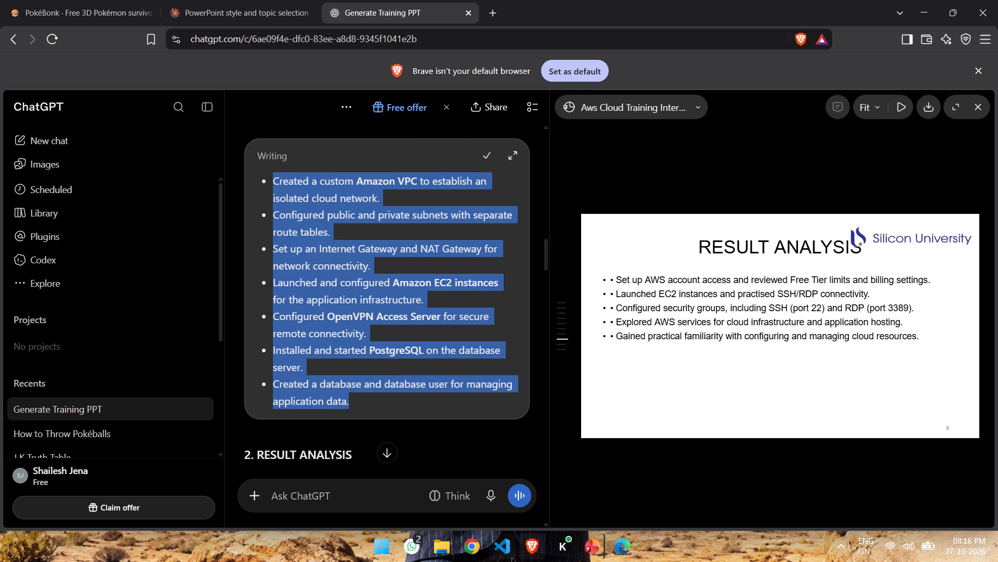
# In the AWS_Cloud_Training PowerPoint presentation, replace all the point text on slide 7, Methodology Used, with the copied points, keeping text only.
pyautogui.click(454, 474)
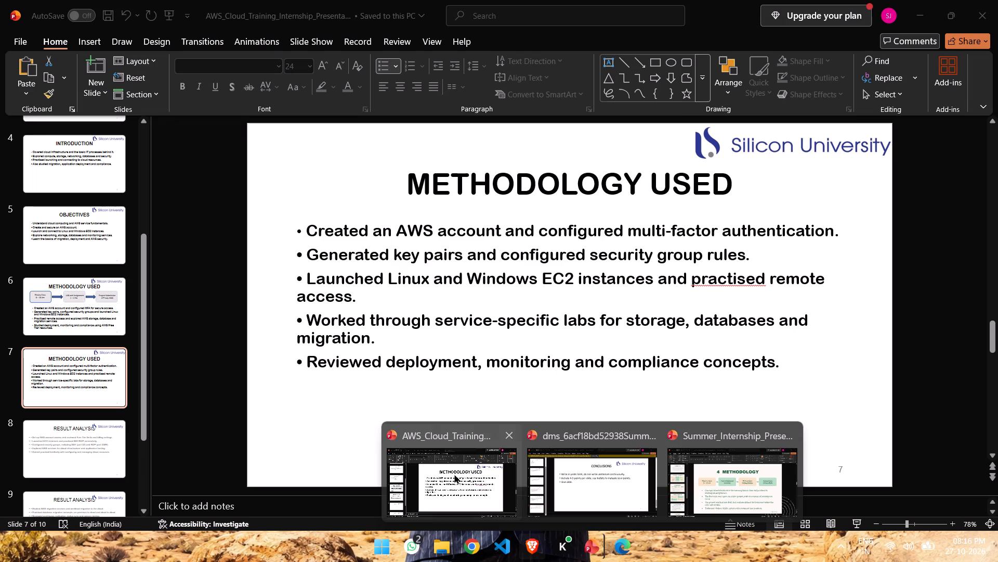
pyautogui.moveTo(304, 229); pyautogui.dragTo(636, 433)
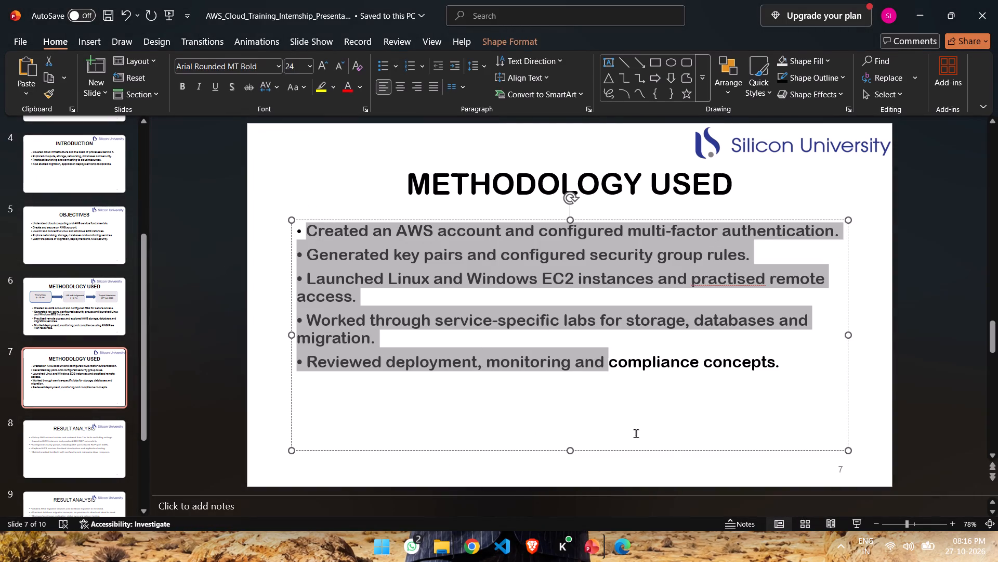
pyautogui.moveTo(636, 433); pyautogui.dragTo(790, 405)
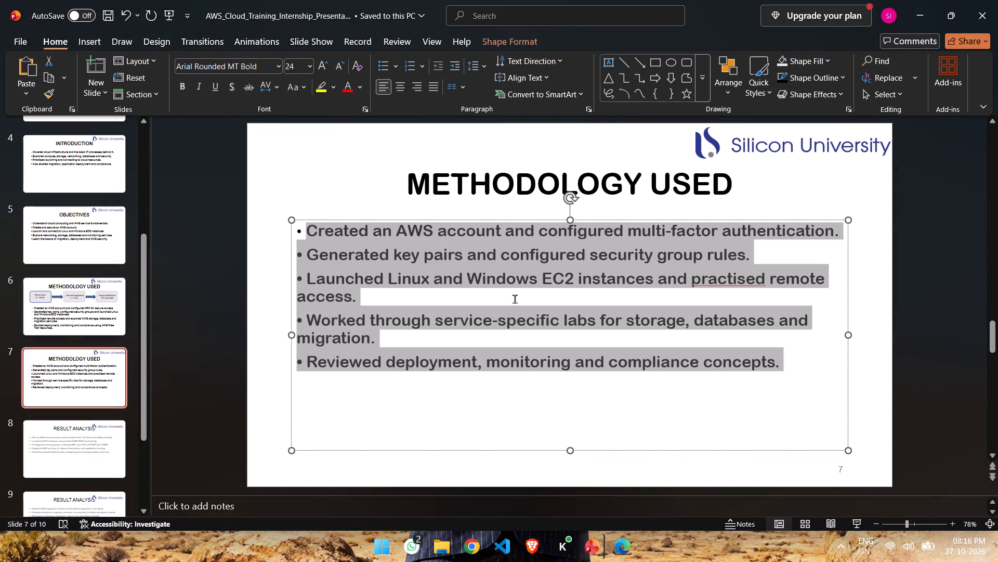
pyautogui.rightClick(498, 272)
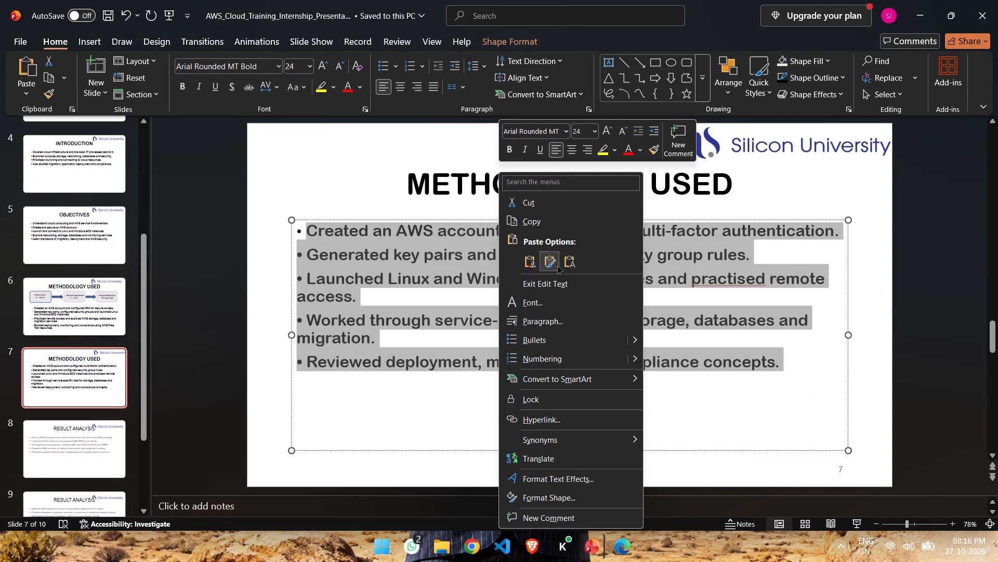
pyautogui.click(566, 261)
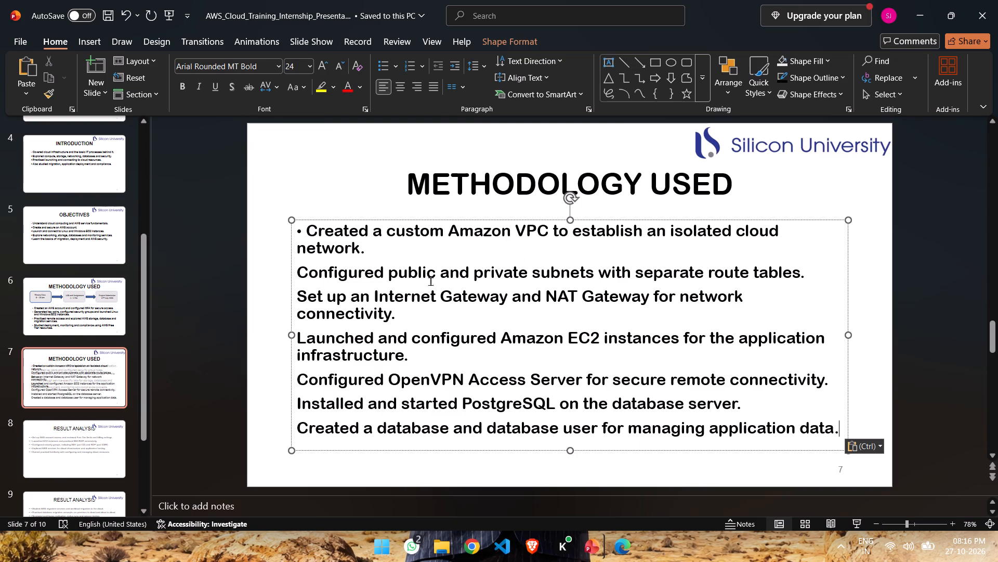
# Apply bullet formatting to the public and private subnets, Internet Gateway and Amazon EC2 points on slide 7, Methodology Used.
pyautogui.click(297, 271)
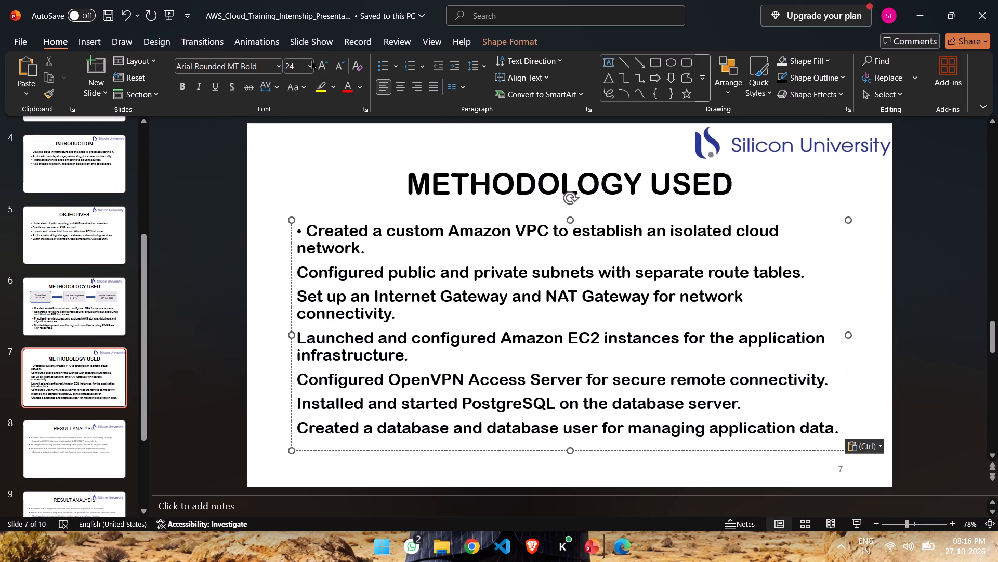
pyautogui.click(385, 68)
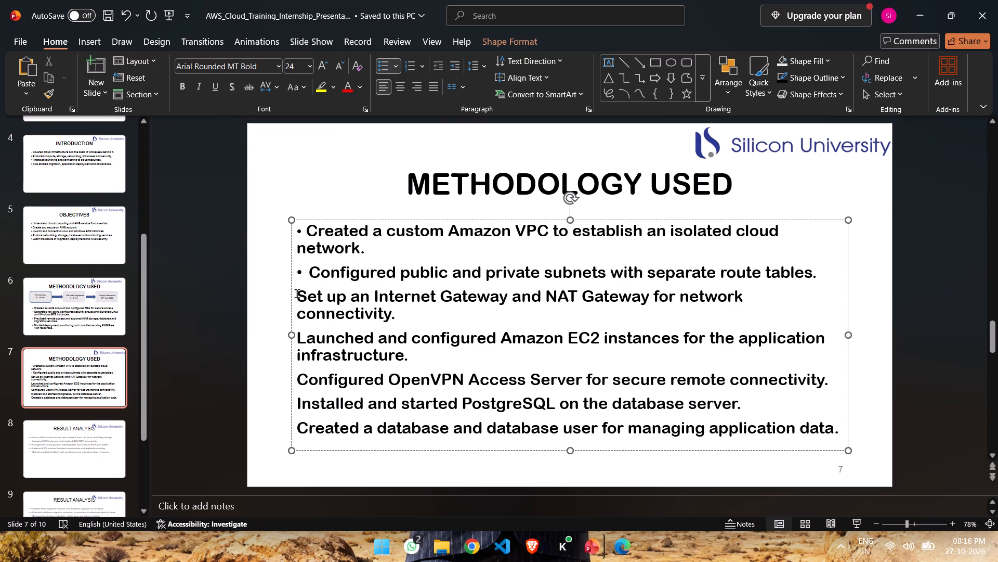
pyautogui.click(308, 225)
pyautogui.click(296, 293)
pyautogui.click(382, 72)
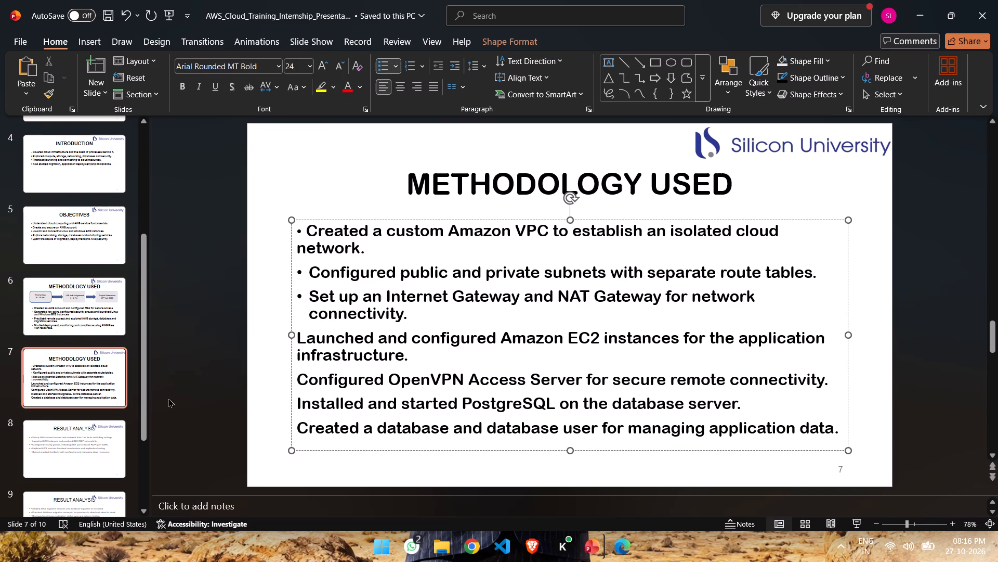
pyautogui.click(299, 338)
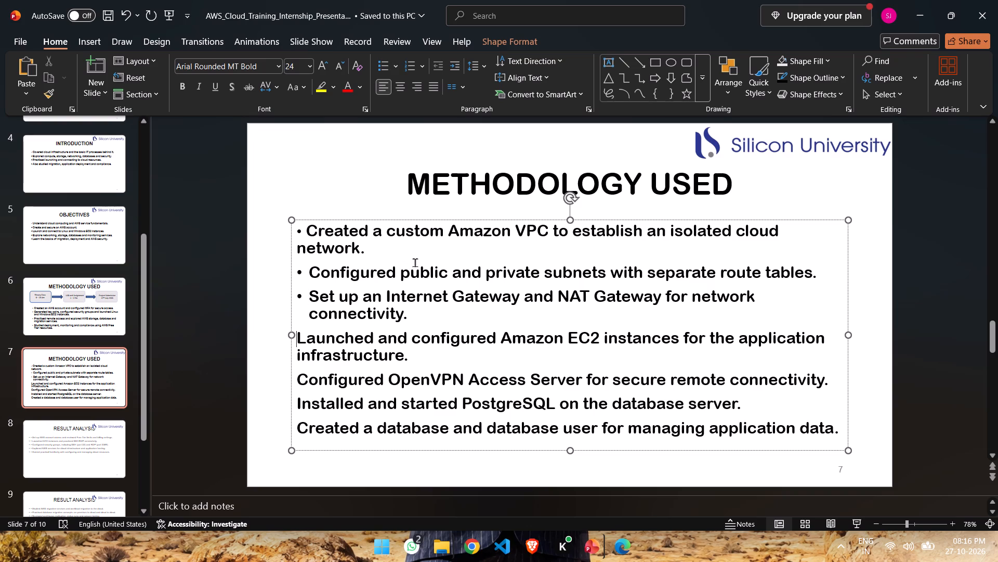
pyautogui.click(389, 64)
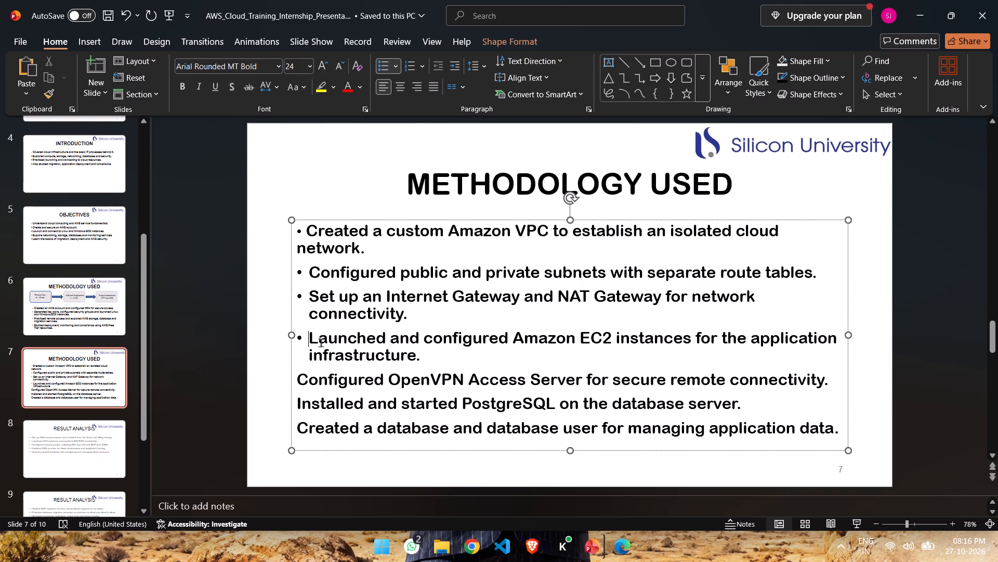
# Apply bullet formatting to the OpenVPN Access Server, PostgreSQL and database user points on slide 7.
pyautogui.scroll(-2, 317, 373)
pyautogui.scroll(1, 298, 305)
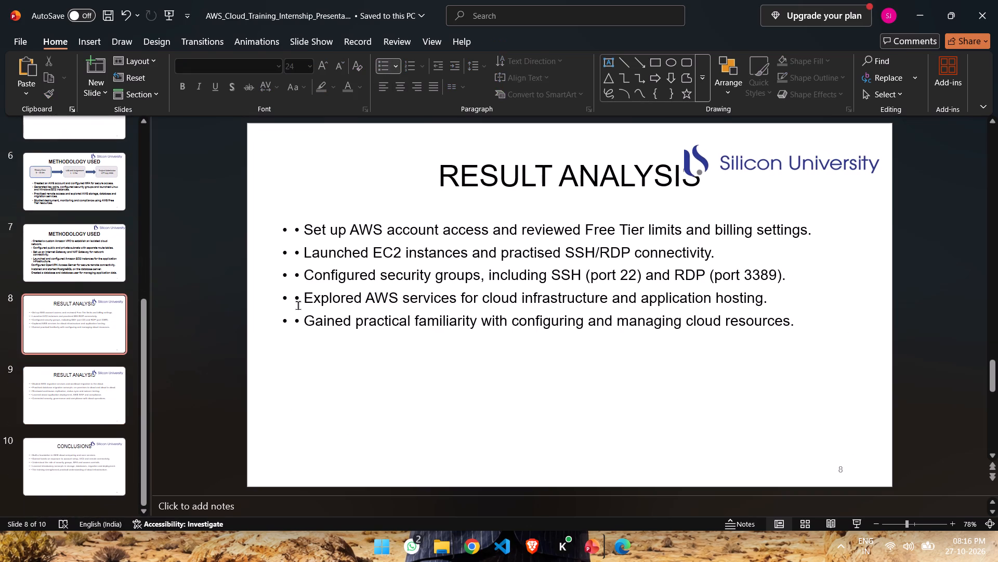
pyautogui.scroll(2, 298, 305)
pyautogui.scroll(-2, 298, 305)
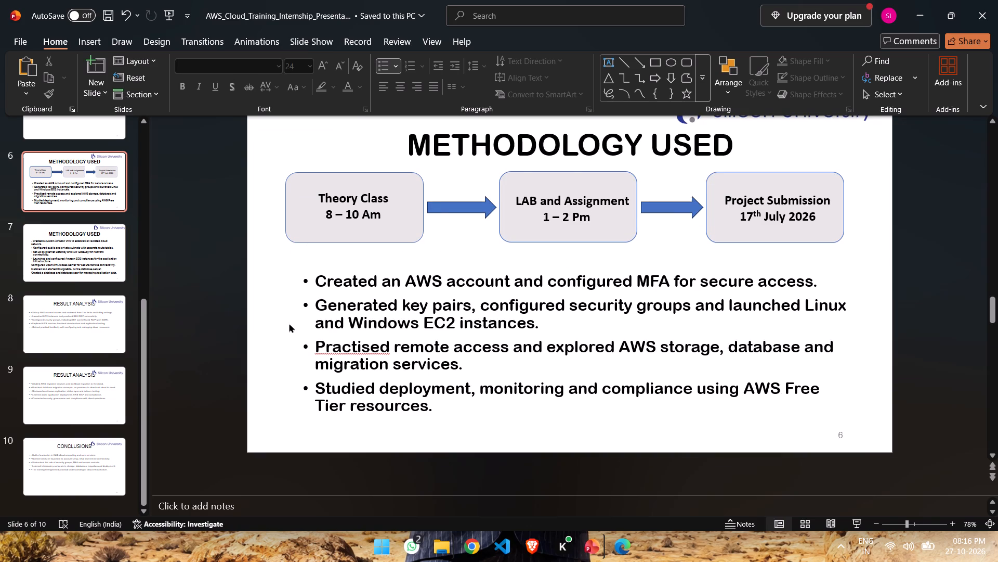
pyautogui.click(63, 263)
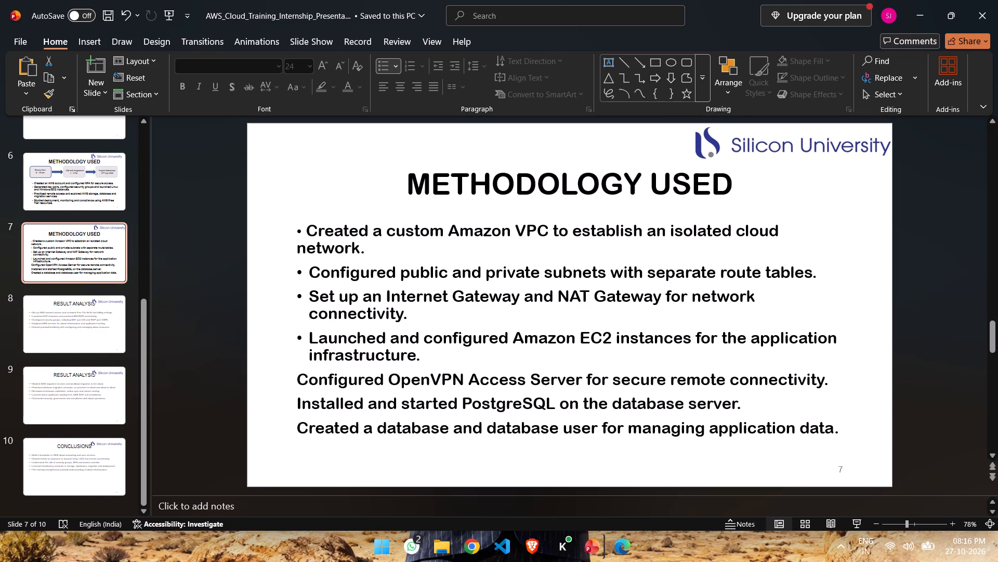
pyautogui.click(299, 378)
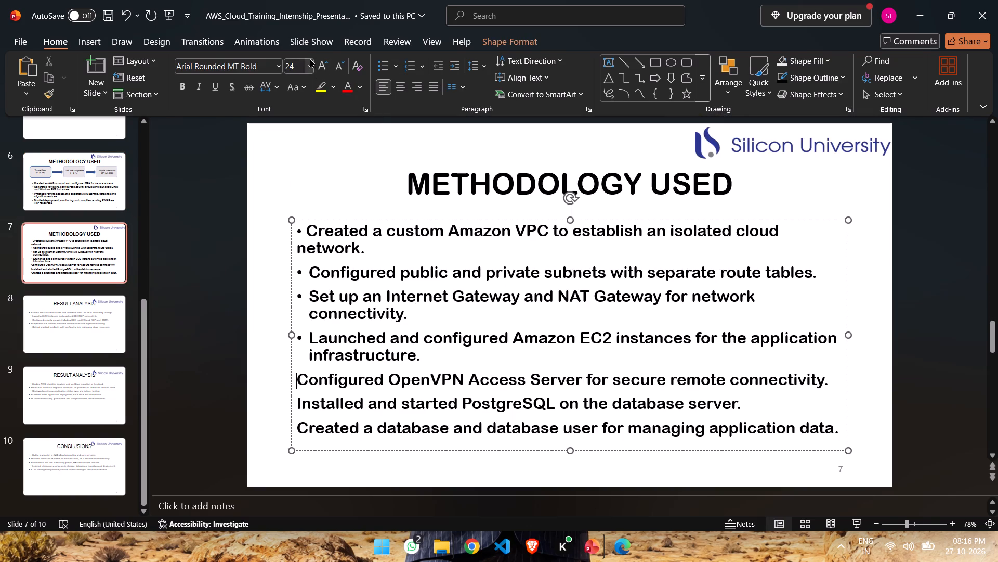
pyautogui.click(385, 67)
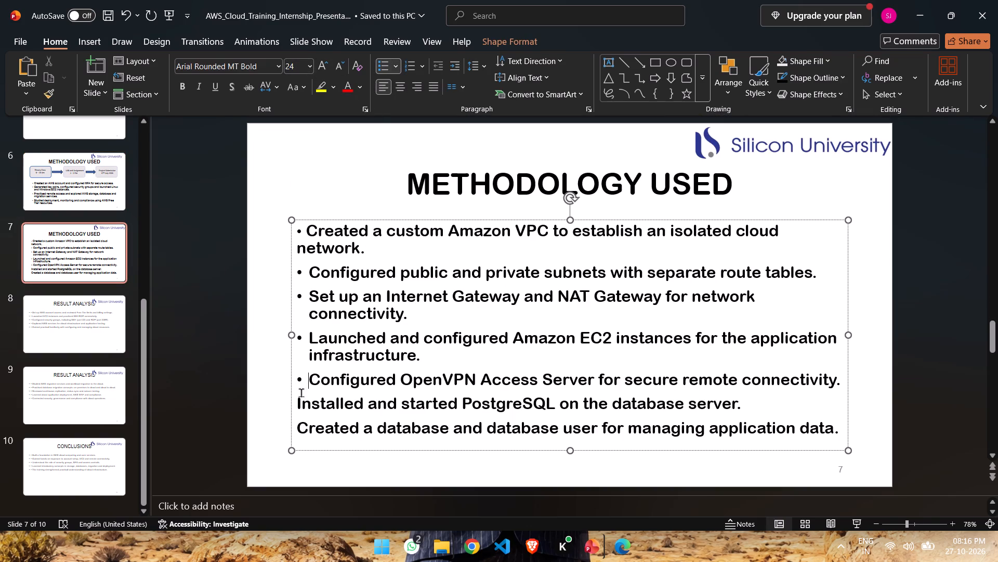
pyautogui.click(298, 403)
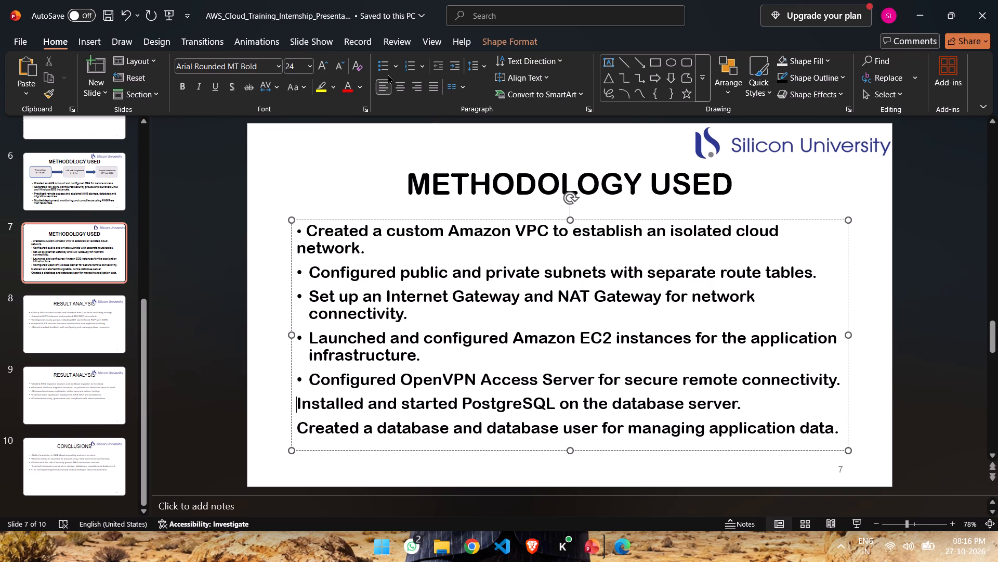
pyautogui.click(384, 67)
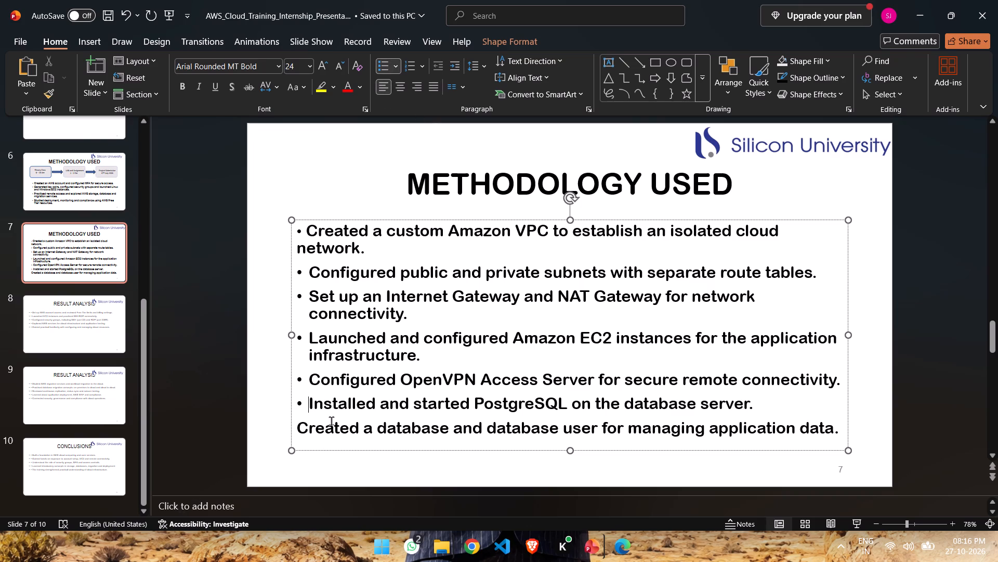
pyautogui.press('Down')
pyautogui.press('Left')
pyautogui.press('space')
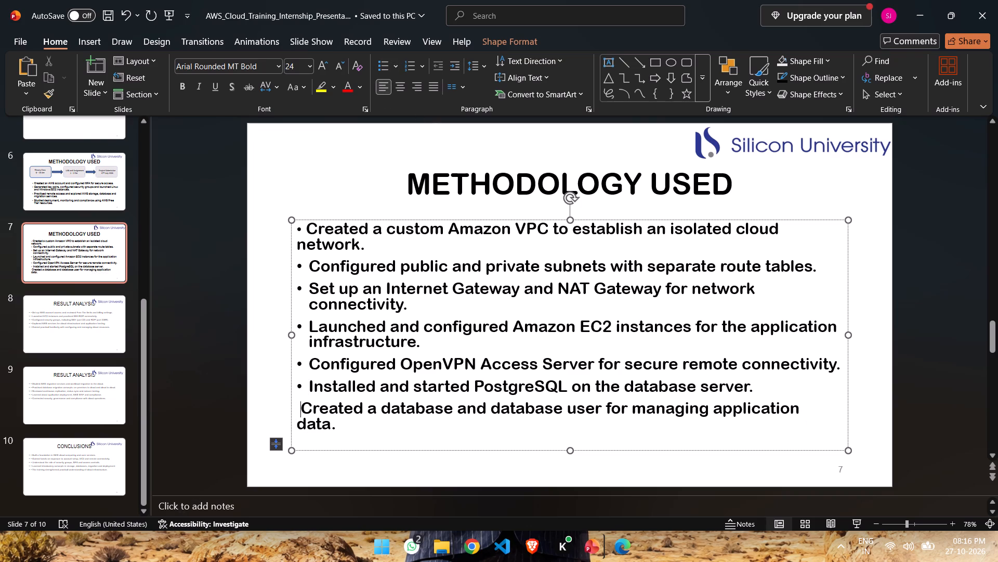
pyautogui.press('BackSpace')
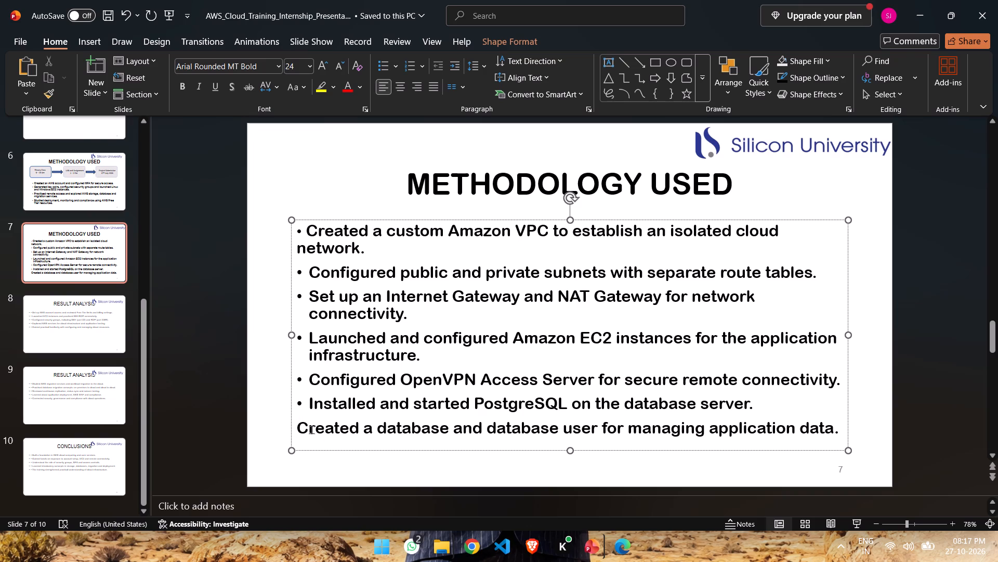
pyautogui.click(383, 69)
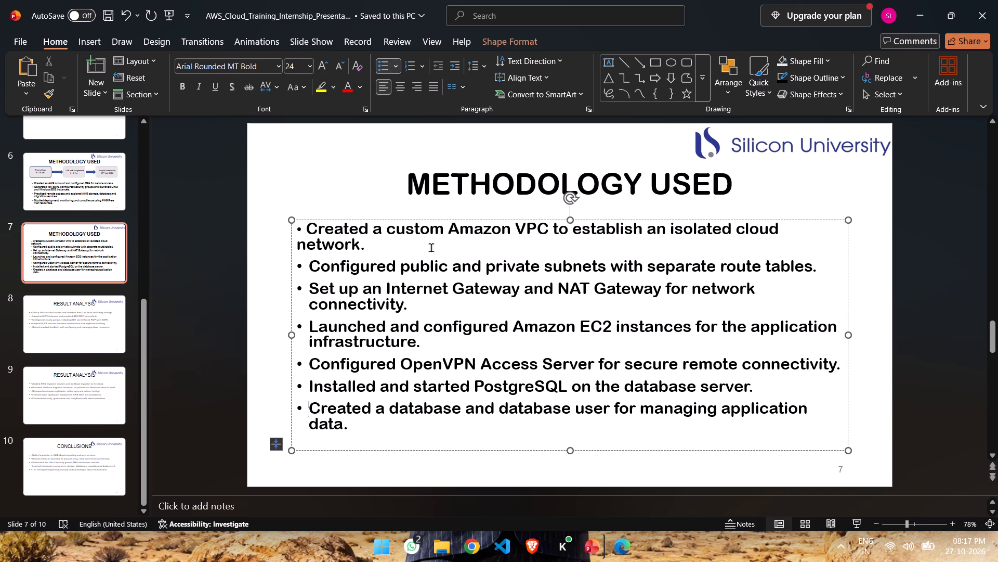
# In slide 7's first point, replace the single space between "cloud" and "network." with three spaces.
pyautogui.press('Up')
pyautogui.press('Up')
pyautogui.press('Up')
pyautogui.press('Up')
pyautogui.press('Up')
pyautogui.press('Up')
pyautogui.press('Up')
pyautogui.press('Up')
pyautogui.press('Left')
pyautogui.press('BackSpace')
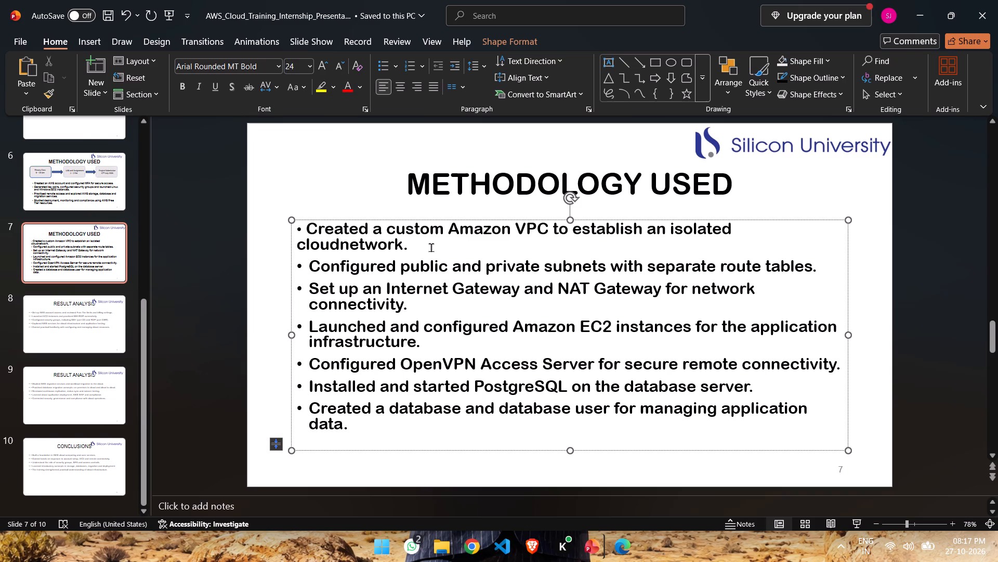
pyautogui.press('space')
pyautogui.press('space')
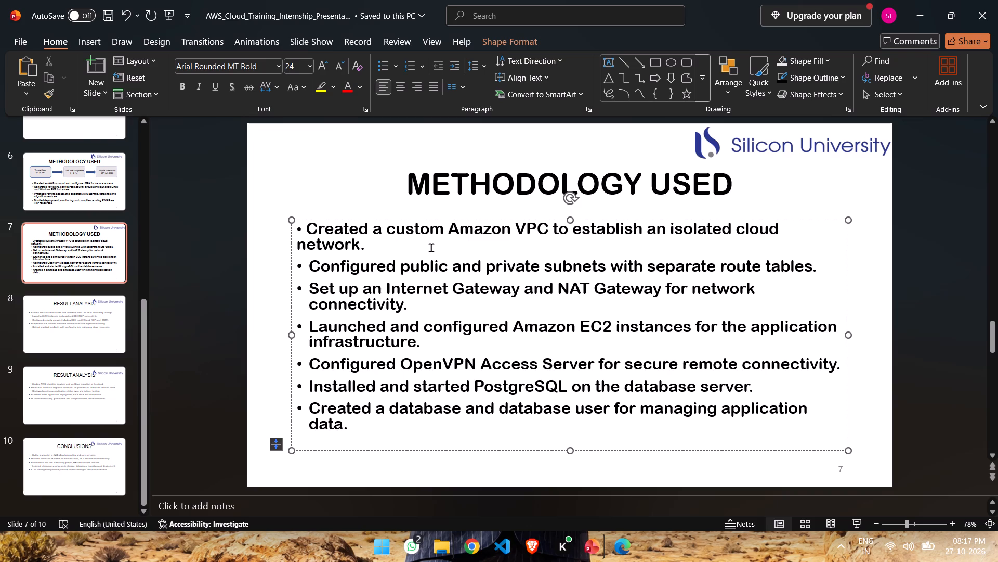
pyautogui.press('space')
# Widen slide 7's points text box towards the slide's right edge and shift it slightly left and up.
pyautogui.moveTo(848, 337); pyautogui.dragTo(849, 337)
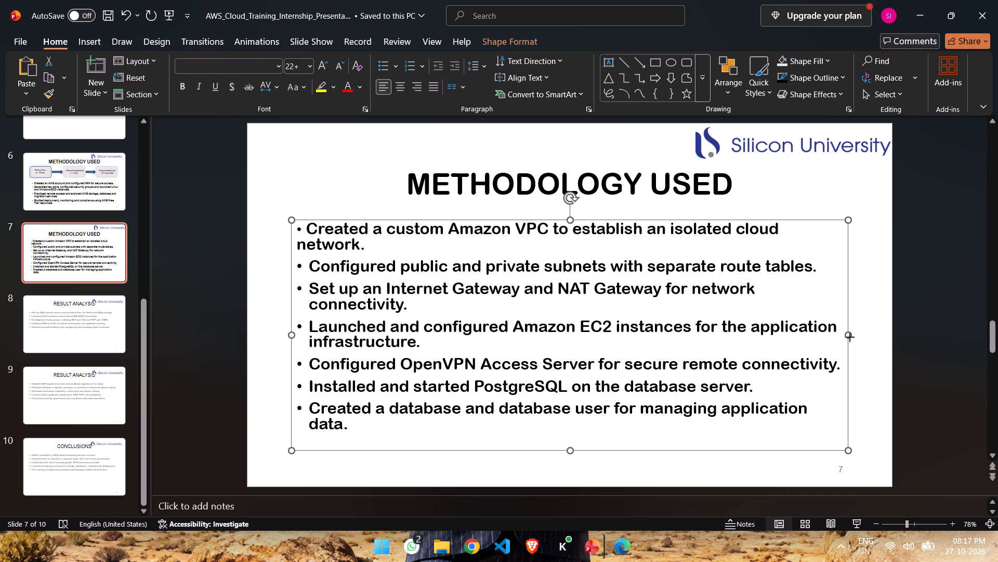
pyautogui.moveTo(849, 337); pyautogui.dragTo(883, 336)
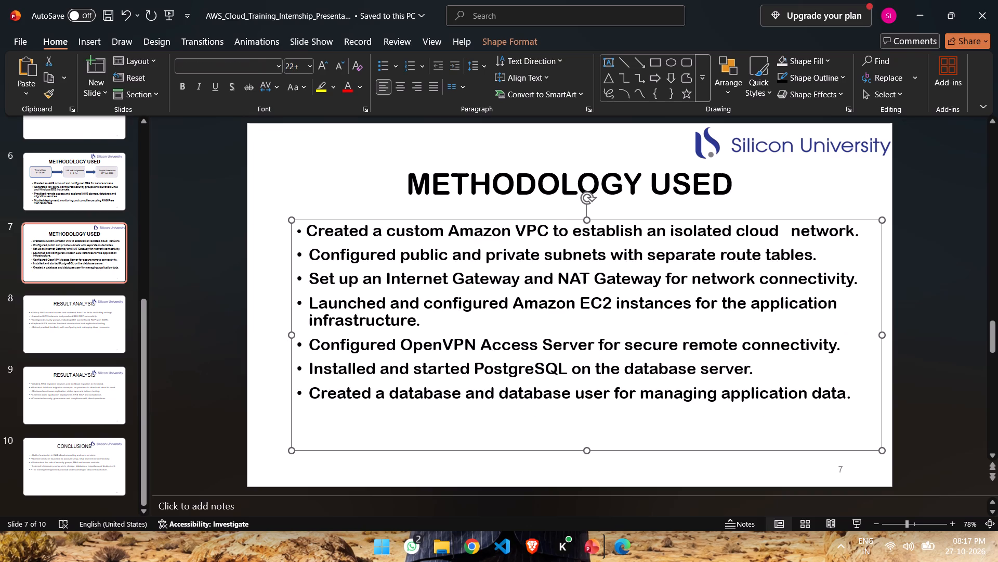
pyautogui.moveTo(551, 219); pyautogui.dragTo(541, 215)
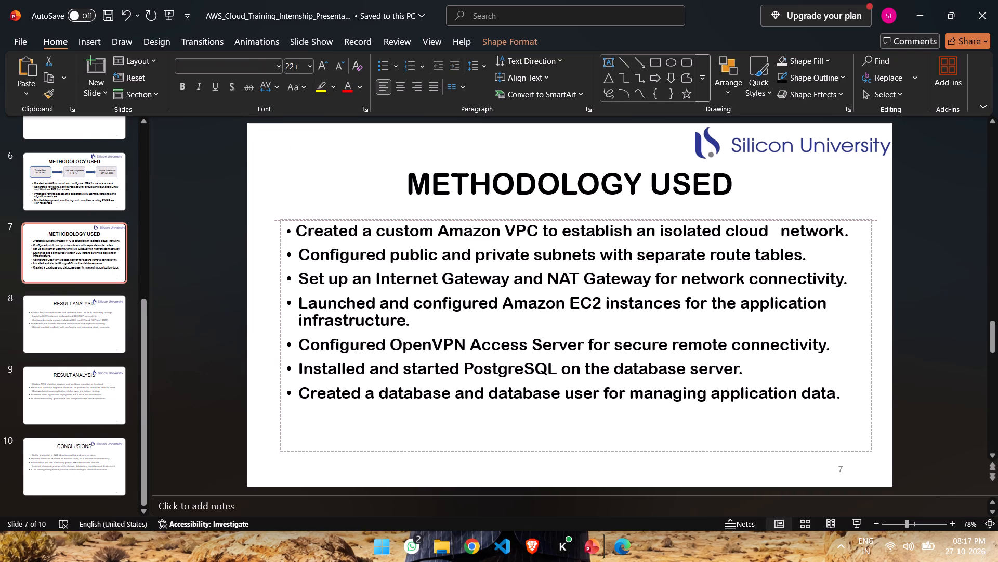
pyautogui.moveTo(541, 215); pyautogui.dragTo(541, 213)
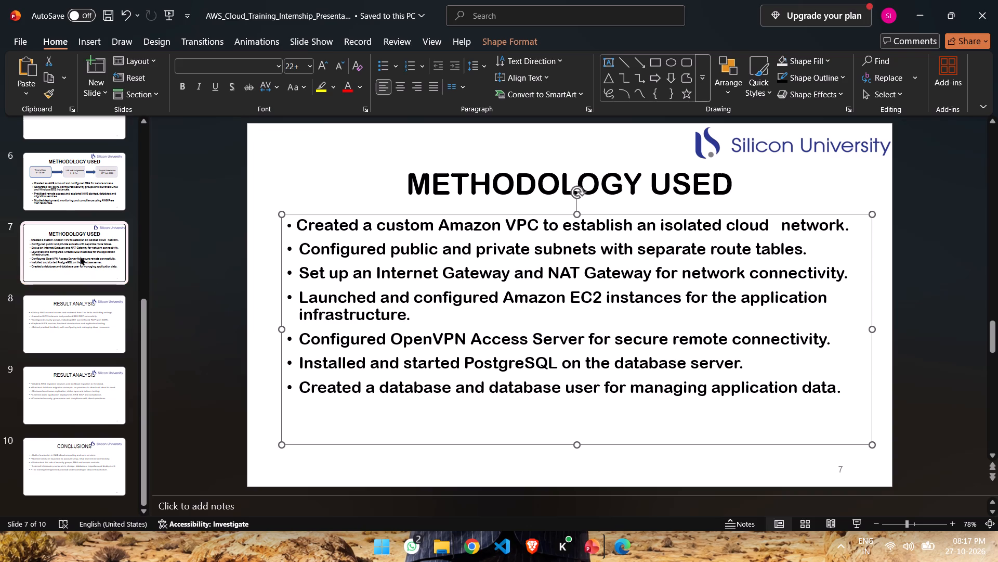
# Review the two Methodology Used slides, 6 and 7, against each other and look over the Result Analysis points on slide 8.
pyautogui.click(63, 199)
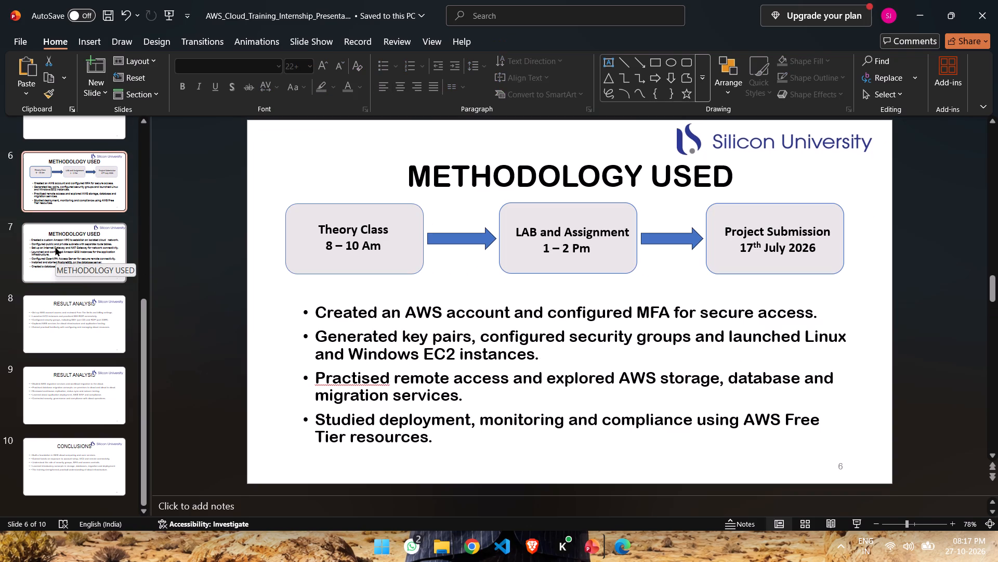
pyautogui.click(55, 247)
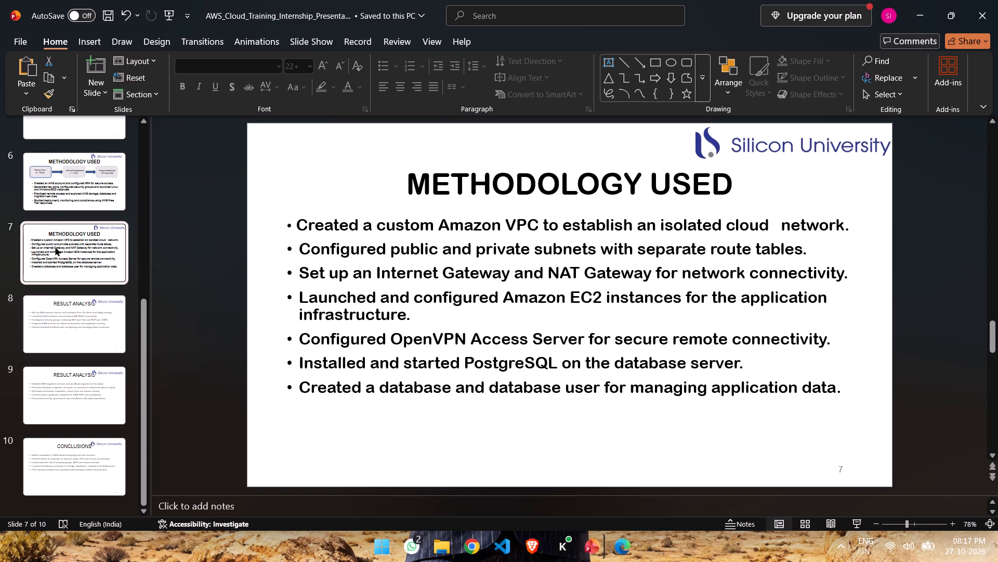
pyautogui.click(68, 197)
pyautogui.click(76, 246)
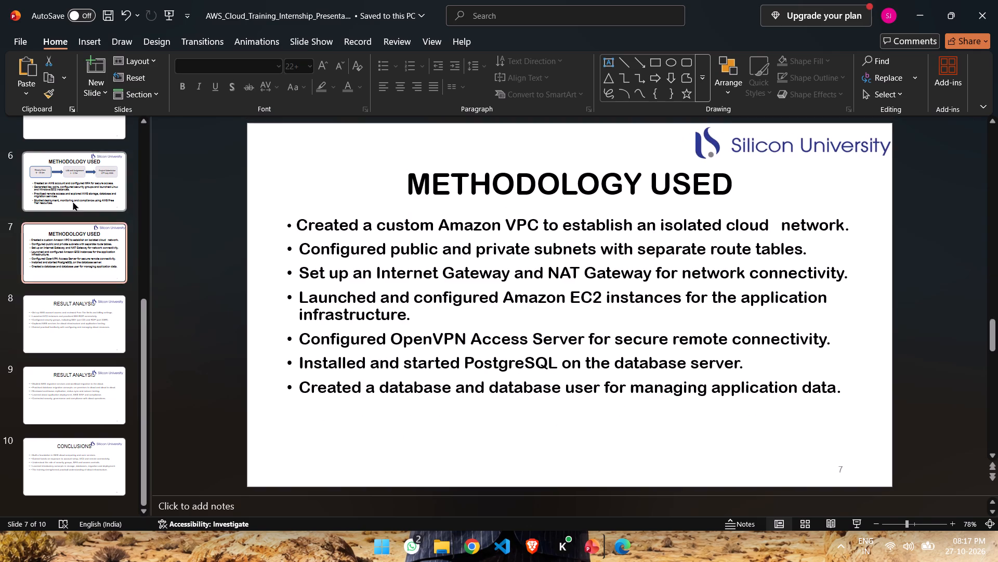
pyautogui.click(74, 196)
pyautogui.click(74, 233)
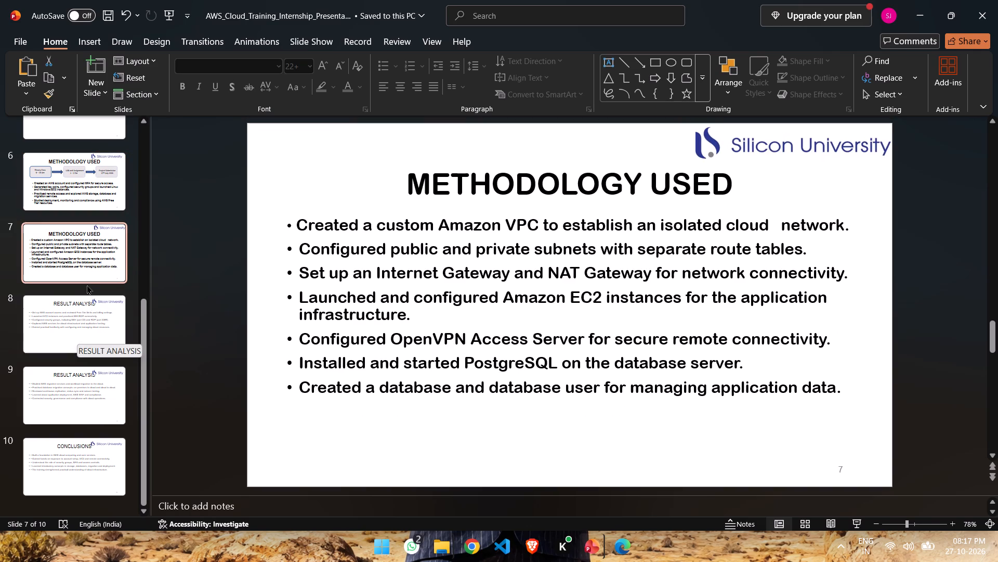
pyautogui.click(68, 337)
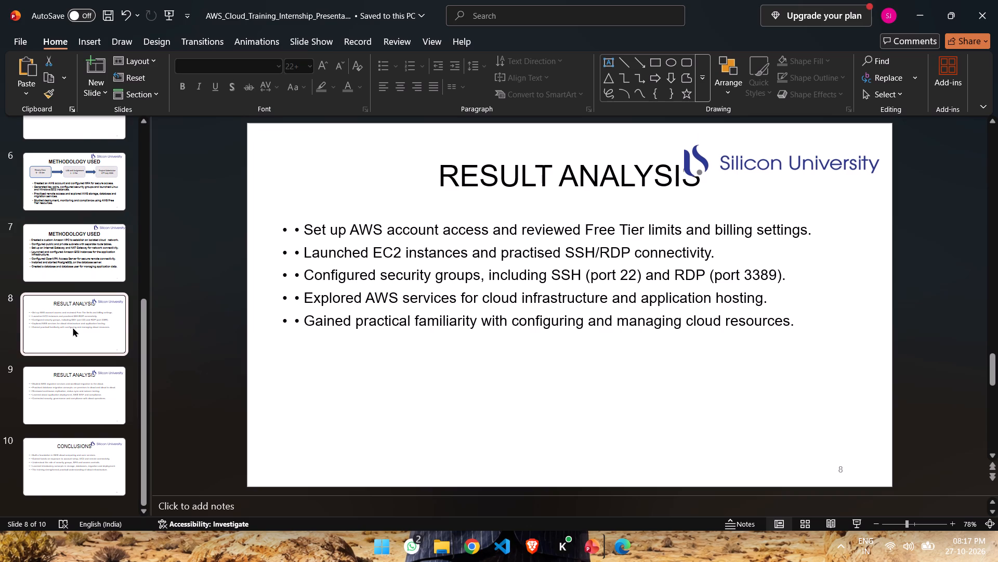
pyautogui.click(302, 233)
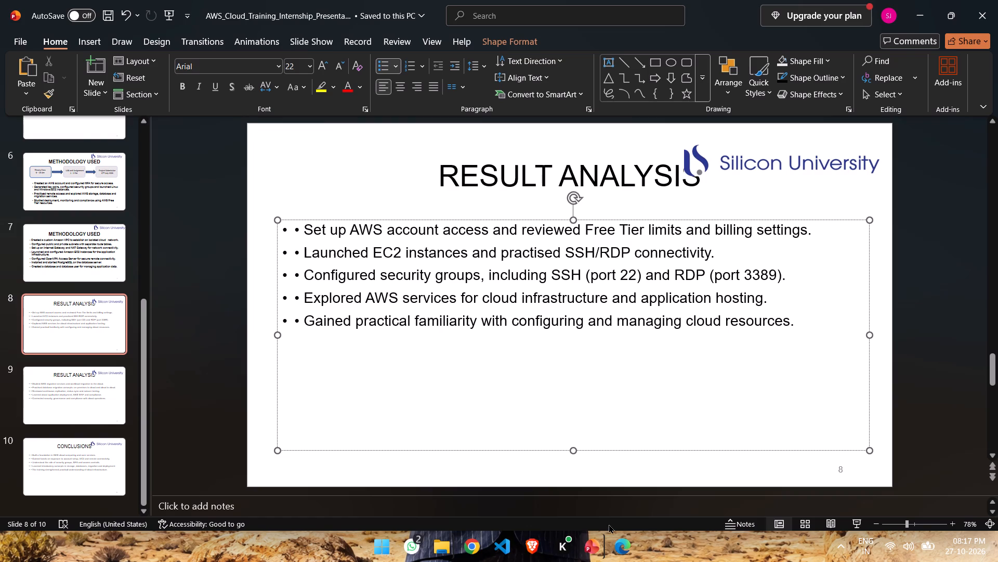
# Check the writing guidelines on the Methodology used slide of the Summer Internship PPT Template, and return to the AWS_Cloud_Training presentation.
pyautogui.click(606, 490)
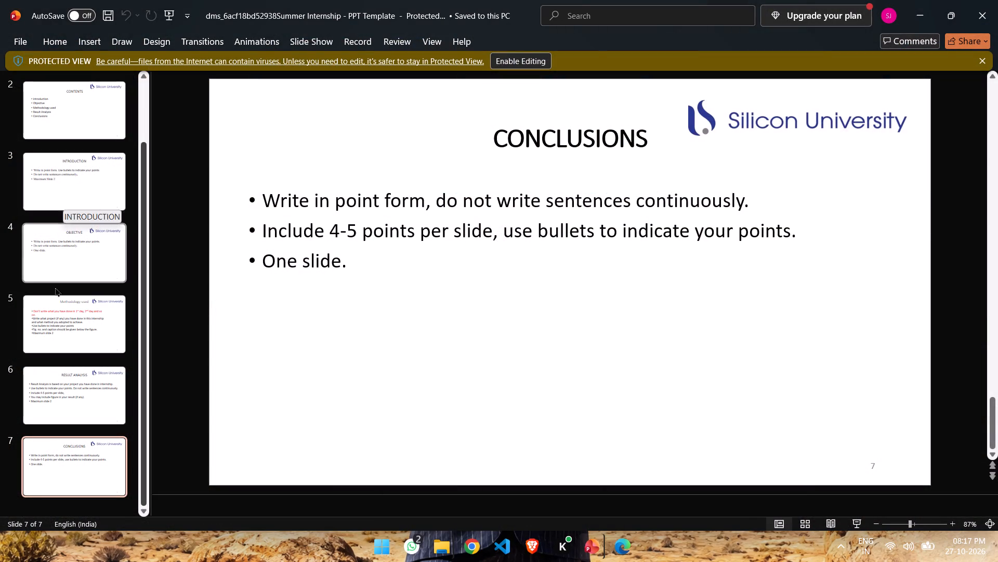
pyautogui.click(60, 320)
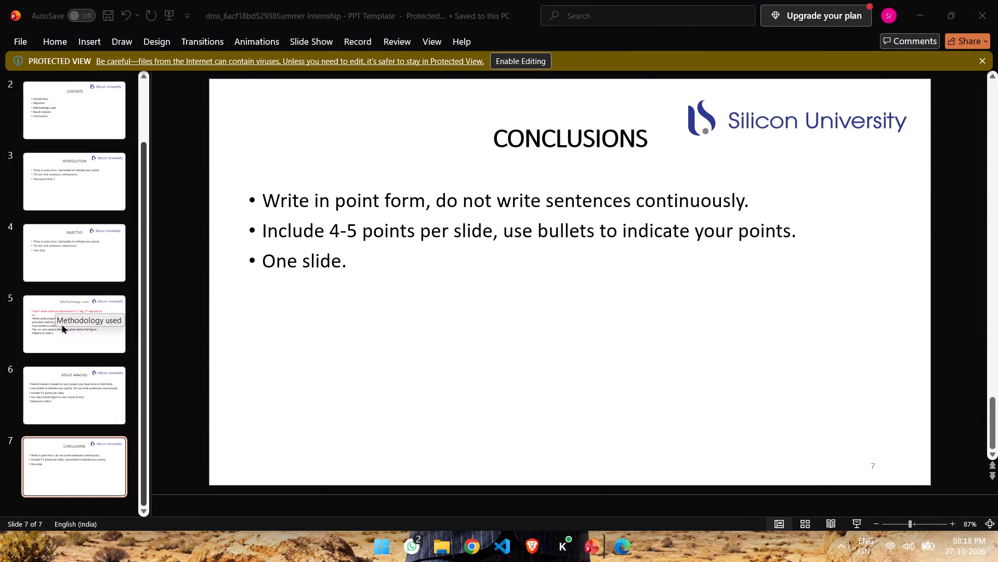
pyautogui.click(54, 329)
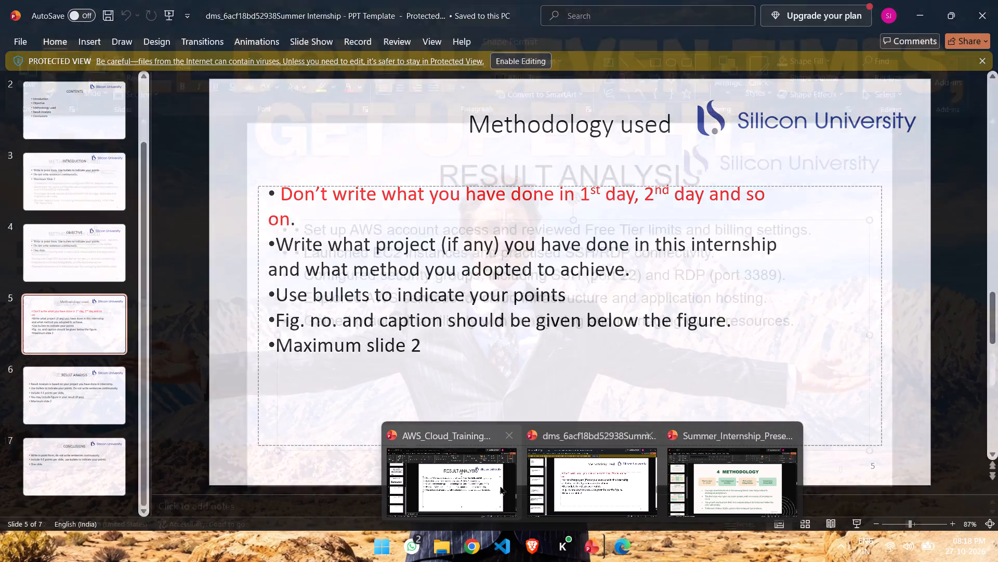
pyautogui.click(471, 482)
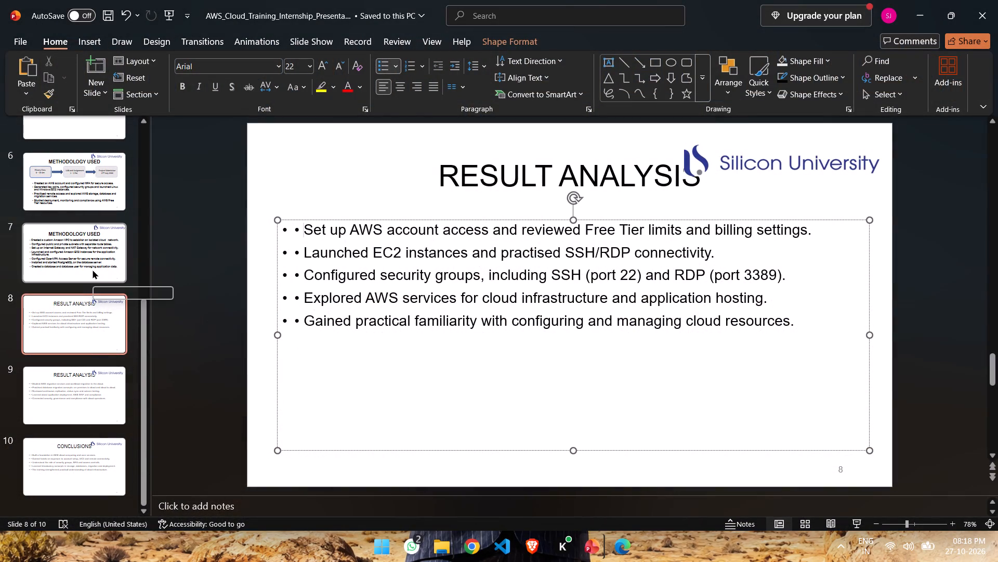
# Move slide 7's points text box down to open a gap beneath the METHODOLOGY USED title.
pyautogui.click(93, 270)
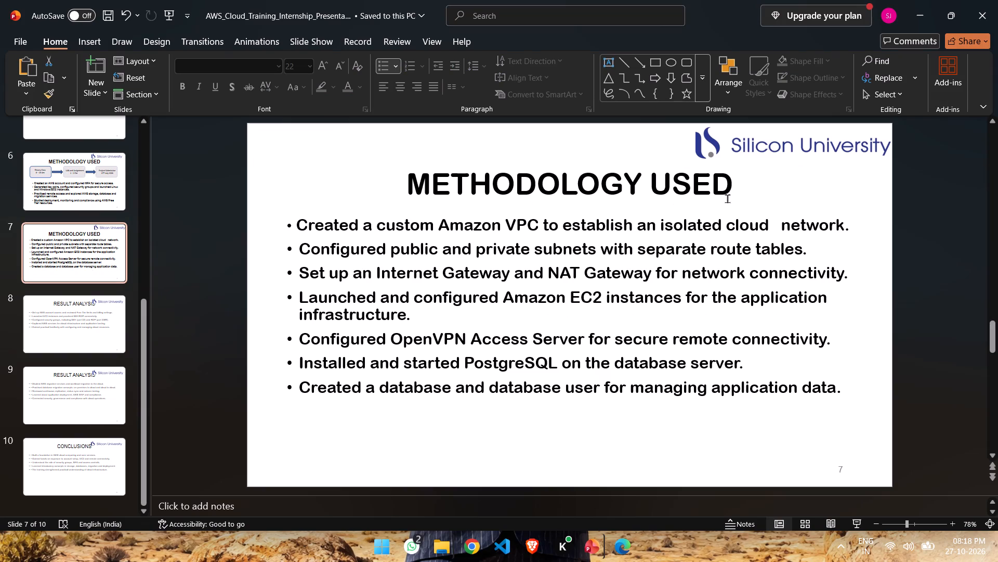
pyautogui.click(737, 196)
pyautogui.click(744, 185)
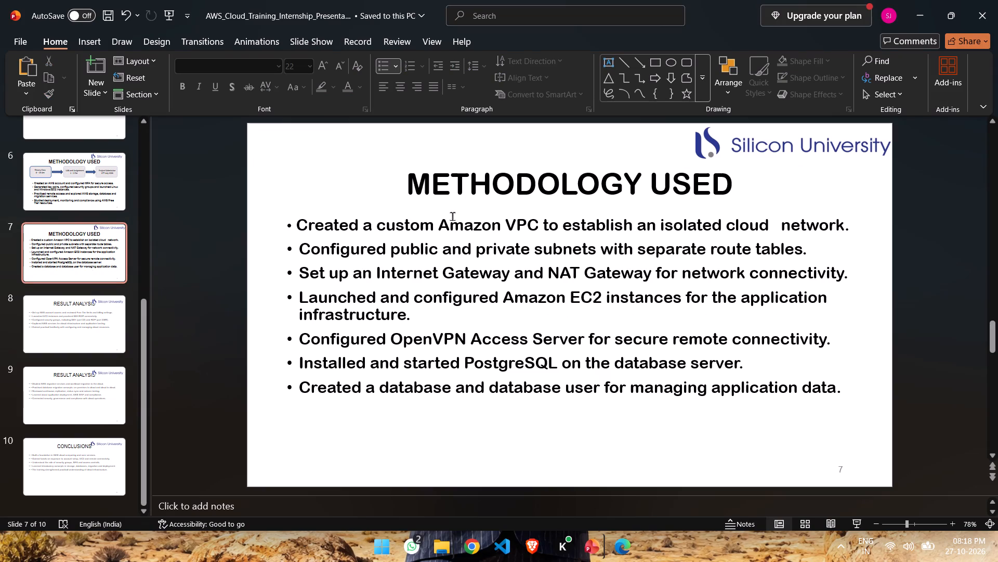
pyautogui.click(415, 262)
pyautogui.moveTo(387, 214); pyautogui.dragTo(384, 241)
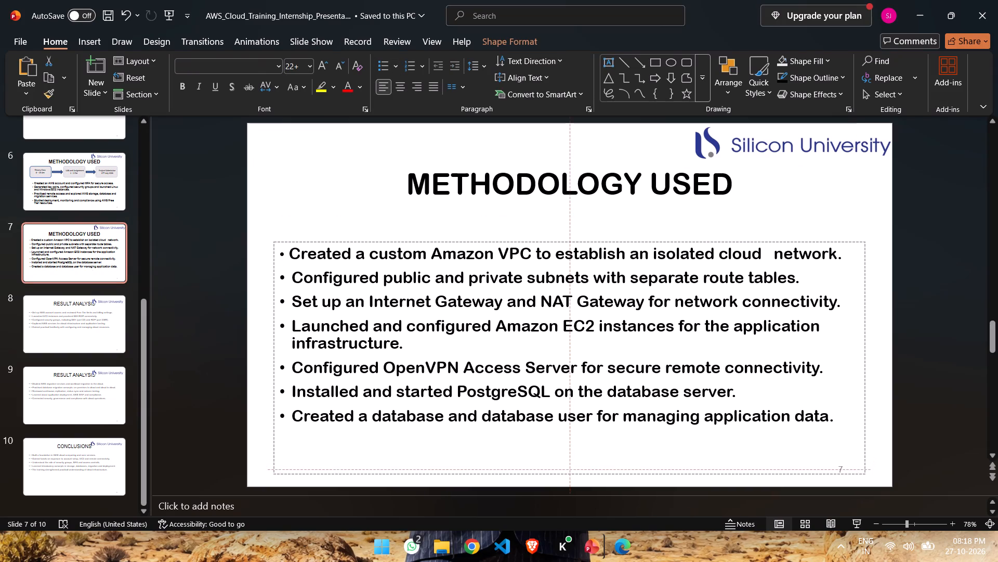
pyautogui.moveTo(384, 241); pyautogui.dragTo(385, 242)
pyautogui.click(403, 206)
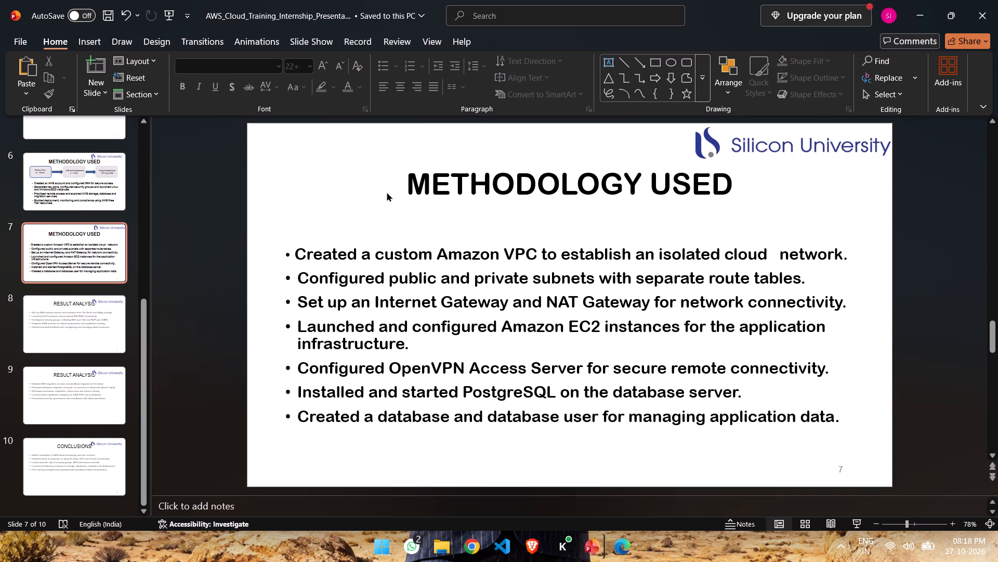
# Insert a wide single-line text box on slide 7, roughly centred between the title and the first point.
pyautogui.click(87, 43)
pyautogui.click(551, 65)
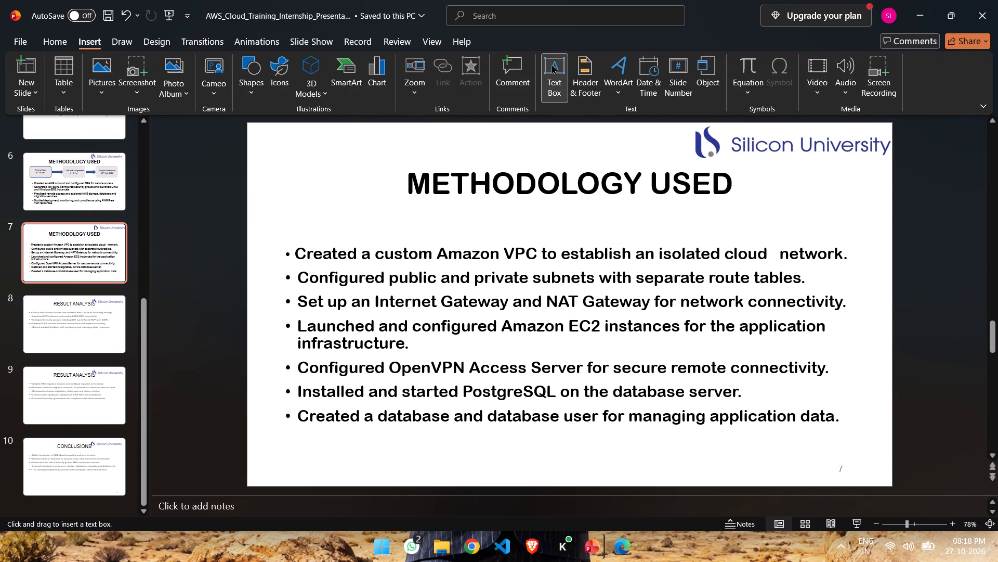
pyautogui.moveTo(393, 210); pyautogui.dragTo(793, 245)
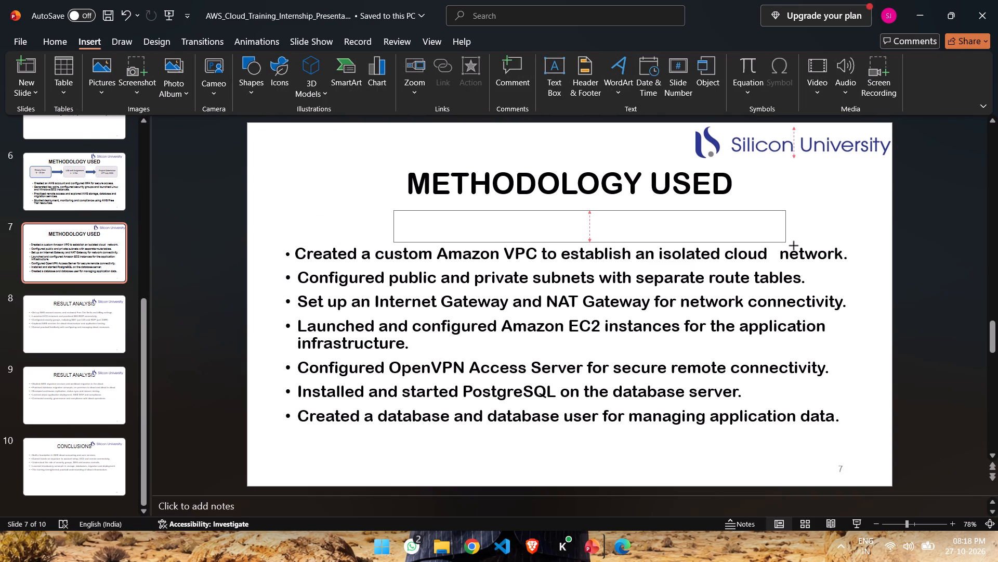
pyautogui.moveTo(793, 245); pyautogui.dragTo(794, 246)
pyautogui.moveTo(517, 211); pyautogui.dragTo(507, 204)
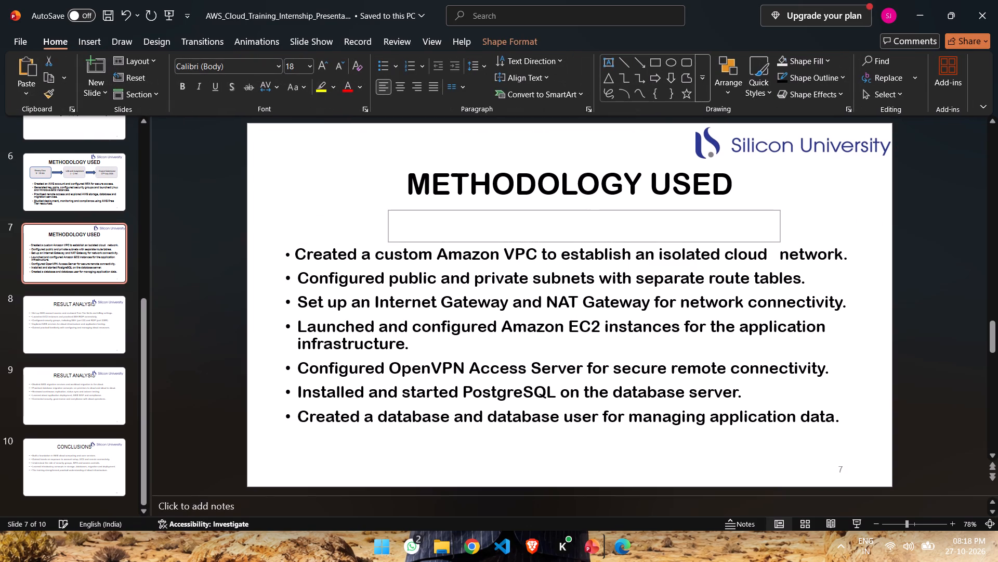
pyautogui.moveTo(507, 204); pyautogui.dragTo(503, 207)
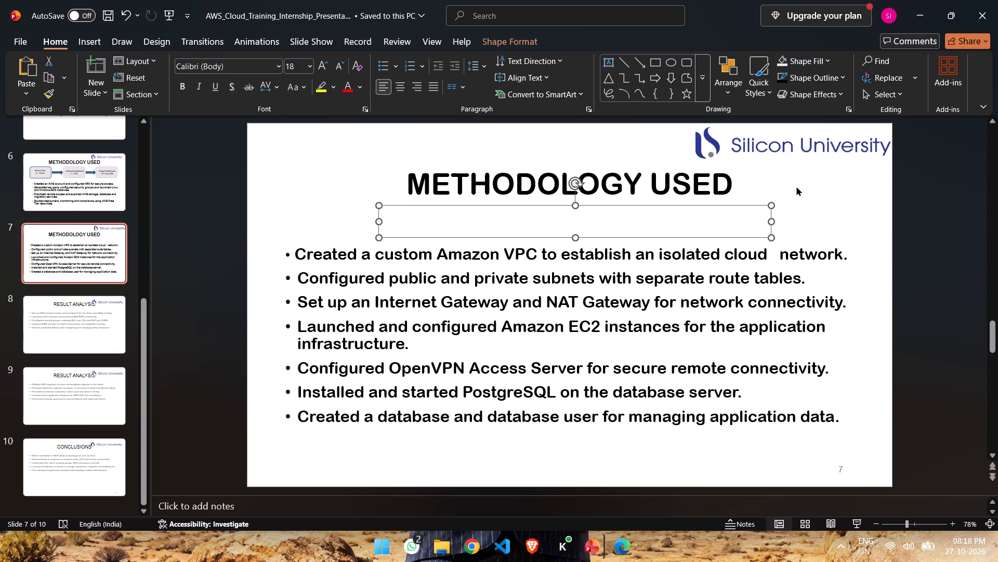
# Enter the project heading "PROJECT- AWS" in capitals in the new text box under slide 7's title.
pyautogui.write('projr')
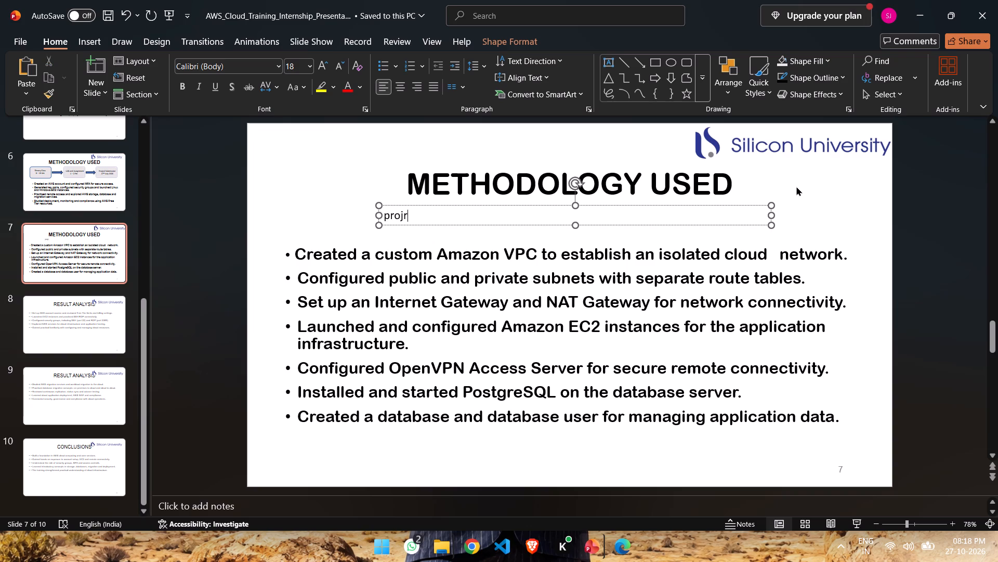
pyautogui.press('BackSpace')
pyautogui.press('BackSpace')
pyautogui.press('BackSpace')
pyautogui.press('BackSpace')
pyautogui.press('BackSpace')
pyautogui.hotkey('shift', 'p')
pyautogui.write('ROJECT')
pyautogui.write('-')
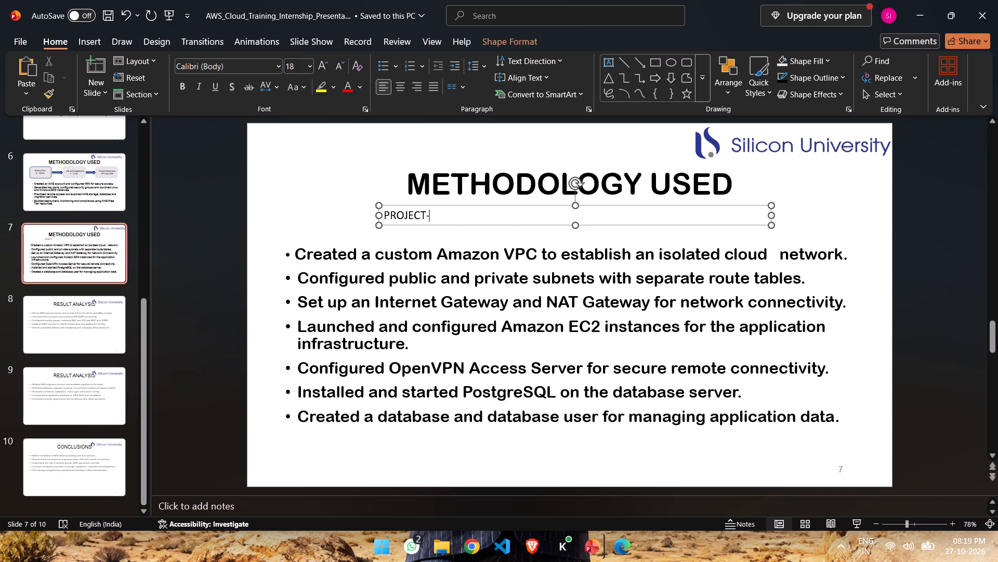
pyautogui.press('space')
pyautogui.write('aws')
pyautogui.press('BackSpace')
pyautogui.press('BackSpace')
pyautogui.write('AWS')
pyautogui.press('BackSpace')
pyautogui.press('BackSpace')
pyautogui.press('BackSpace')
pyautogui.press('BackSpace')
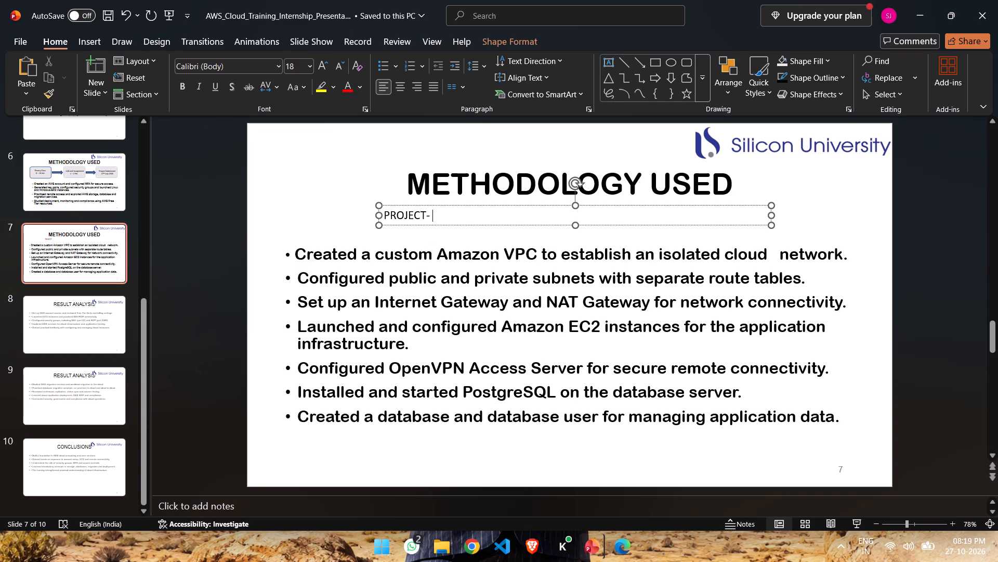
pyautogui.write('AWS')
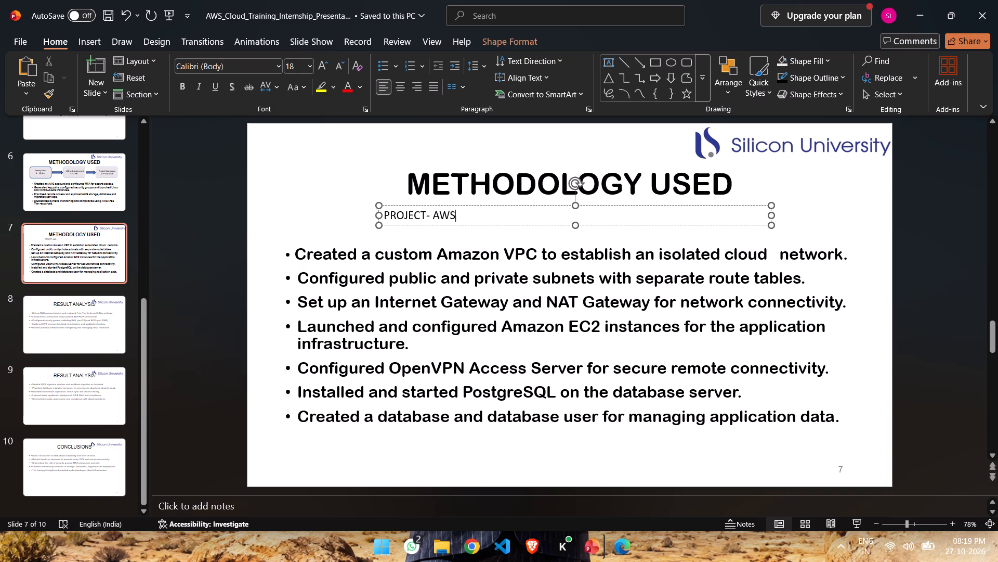
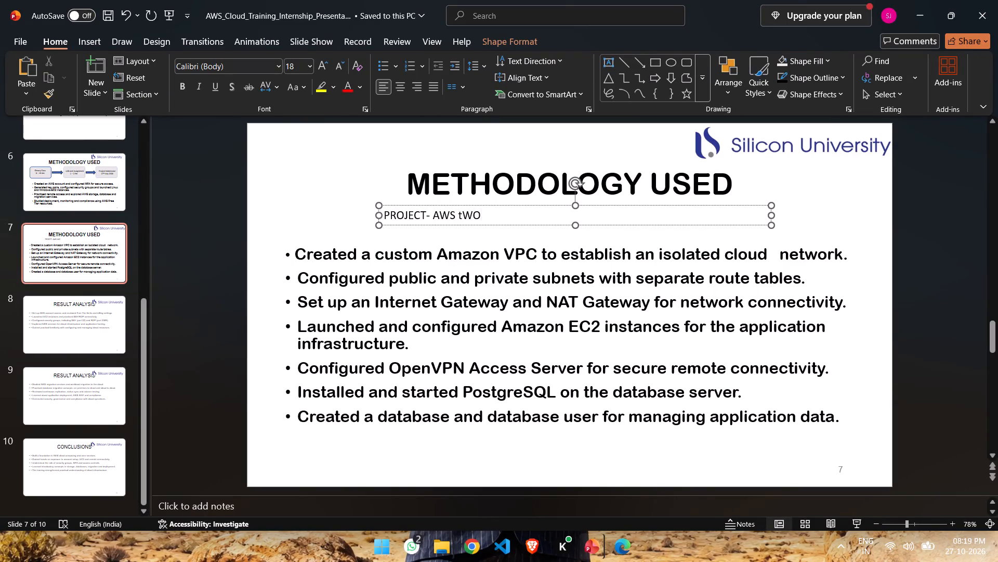
# Complete slide 7's project heading so it reads "PROJECT- AWS Two-Tier Application Deployment Documentation".
pyautogui.press('BackSpace')
pyautogui.press('BackSpace')
pyautogui.press('BackSpace')
pyautogui.write('Teo')
pyautogui.press('BackSpace')
pyautogui.press('BackSpace')
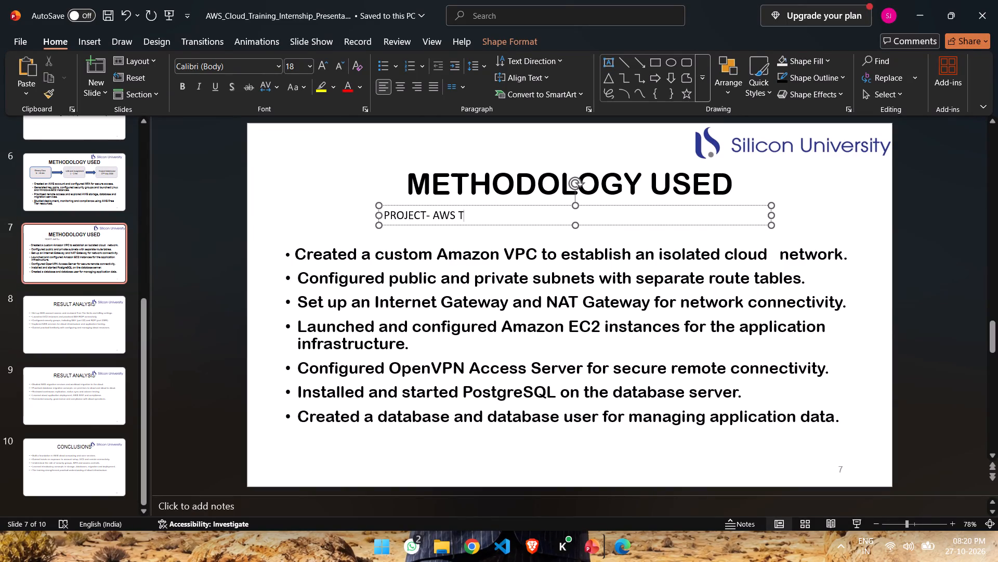
pyautogui.write('wo')
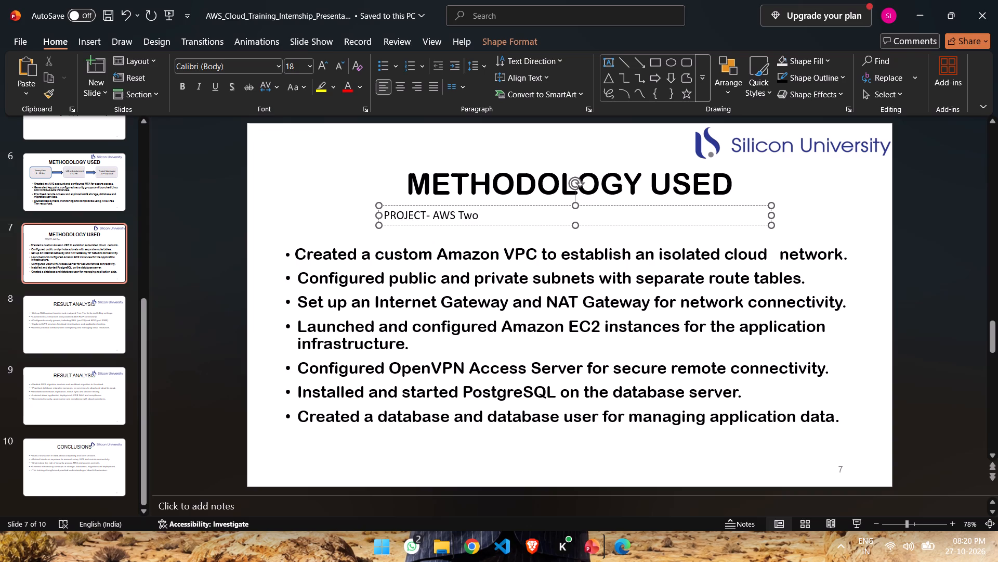
pyautogui.press('-')
pyautogui.write('Tier')
pyautogui.press('space')
pyautogui.write('Application')
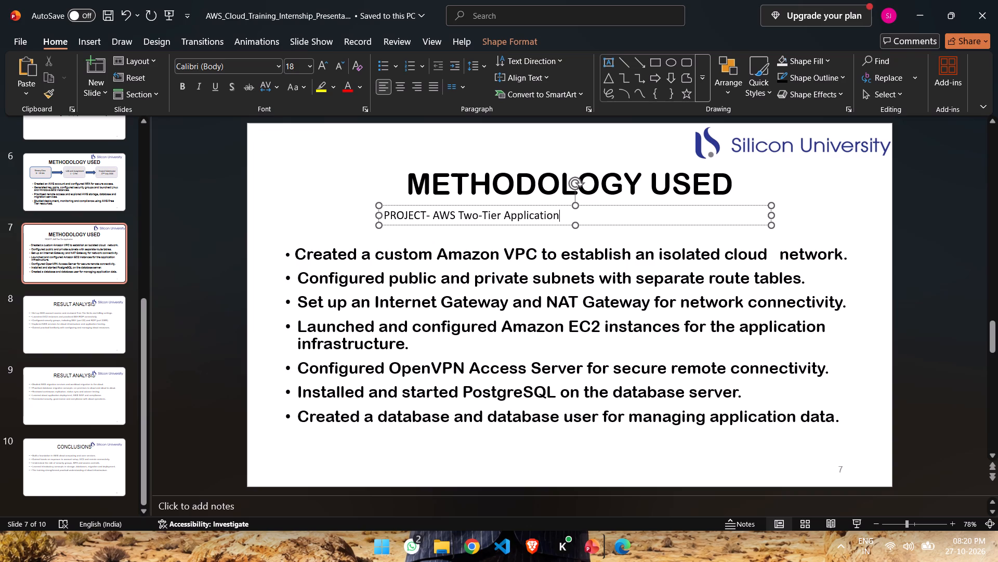
pyautogui.press('space')
pyautogui.write('Deployn')
pyautogui.press('BackSpace')
pyautogui.write('ment')
pyautogui.press('space')
pyautogui.press('/')
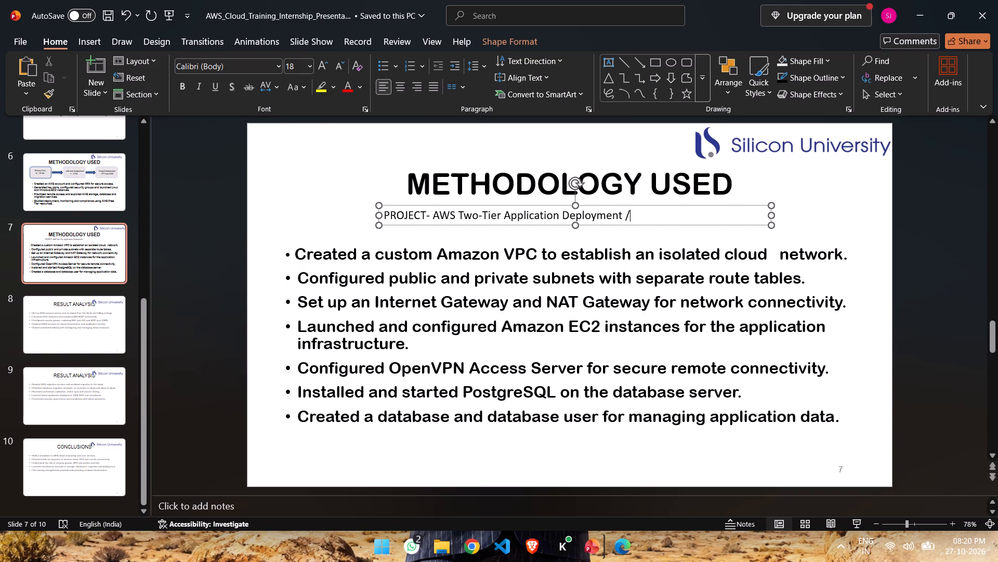
pyautogui.press('BackSpace')
pyautogui.hotkey('shift', 'd')
pyautogui.write('ocum')
pyautogui.write('entation')
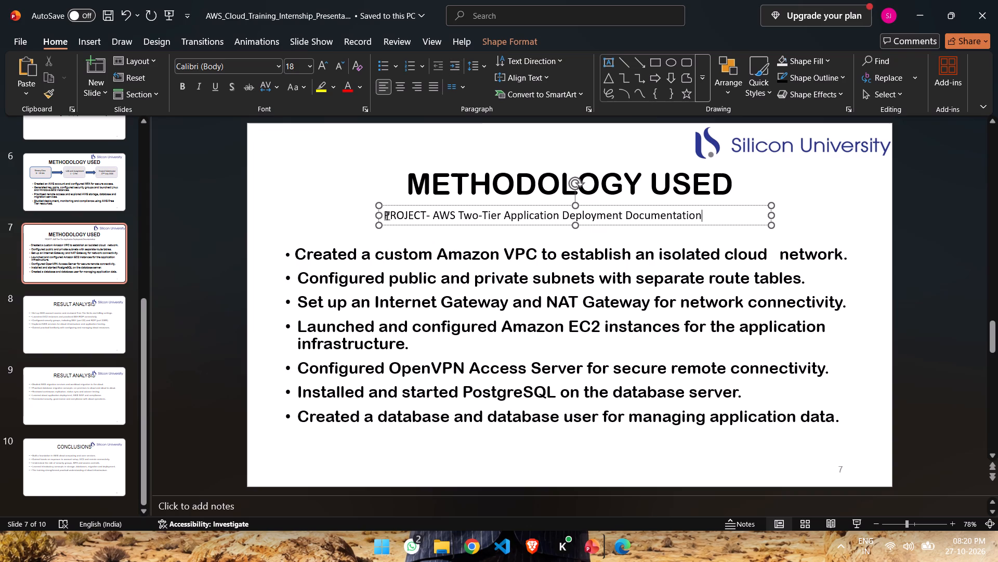
# Format the whole project heading on slide 7 in 24 pt Arial Rounded MT Bold.
pyautogui.moveTo(385, 215); pyautogui.dragTo(696, 218)
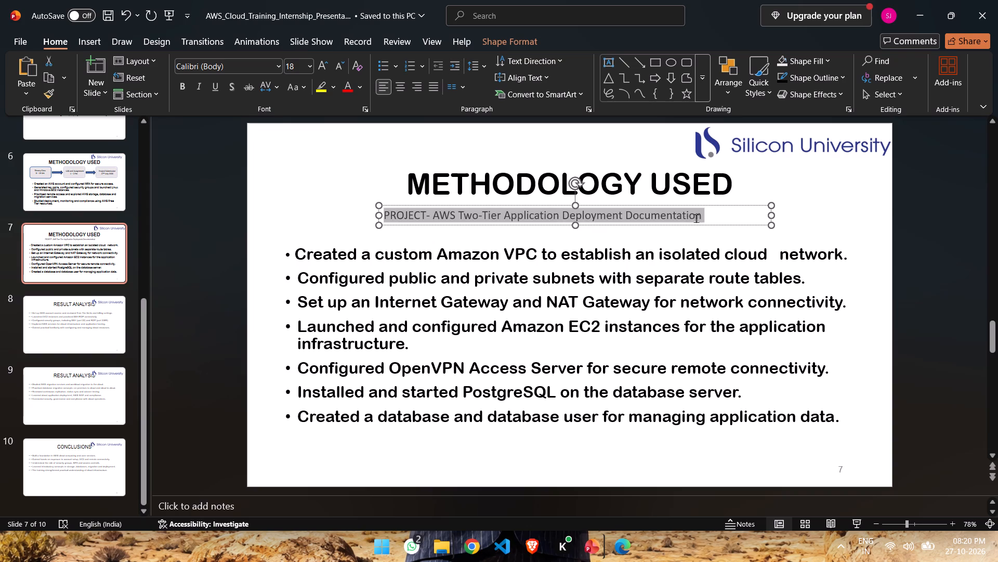
pyautogui.moveTo(696, 218); pyautogui.dragTo(701, 218)
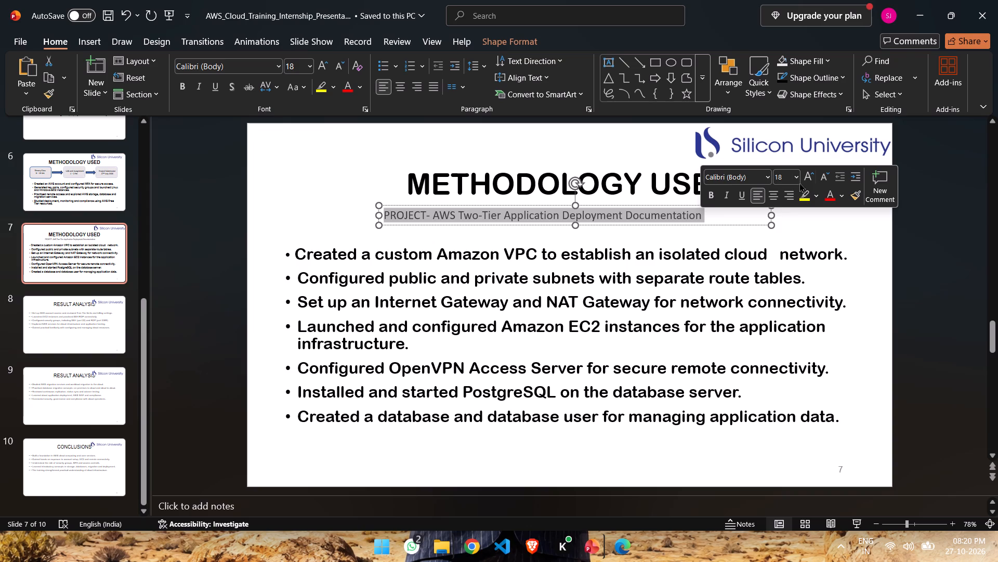
pyautogui.click(793, 178)
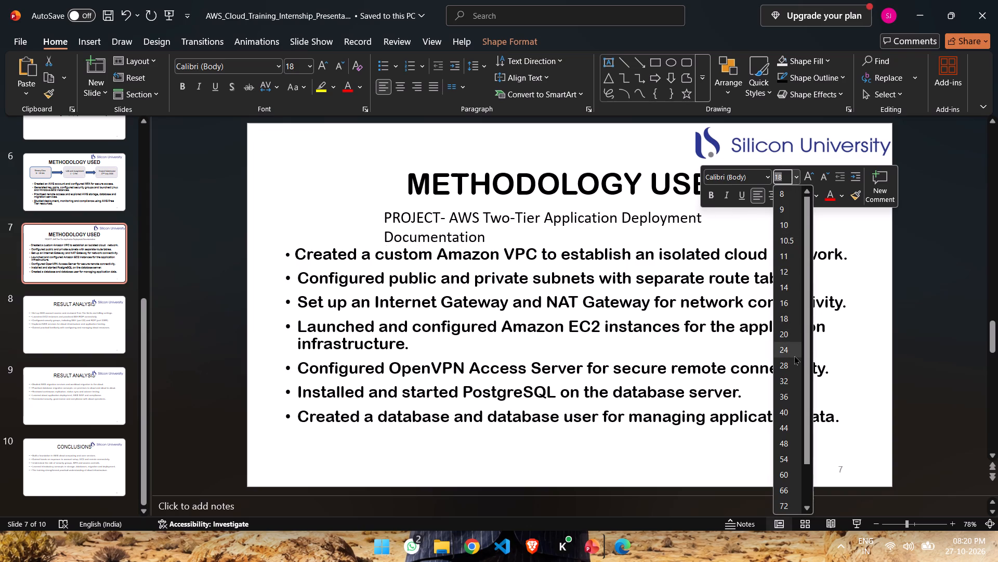
pyautogui.click(794, 355)
pyautogui.click(765, 180)
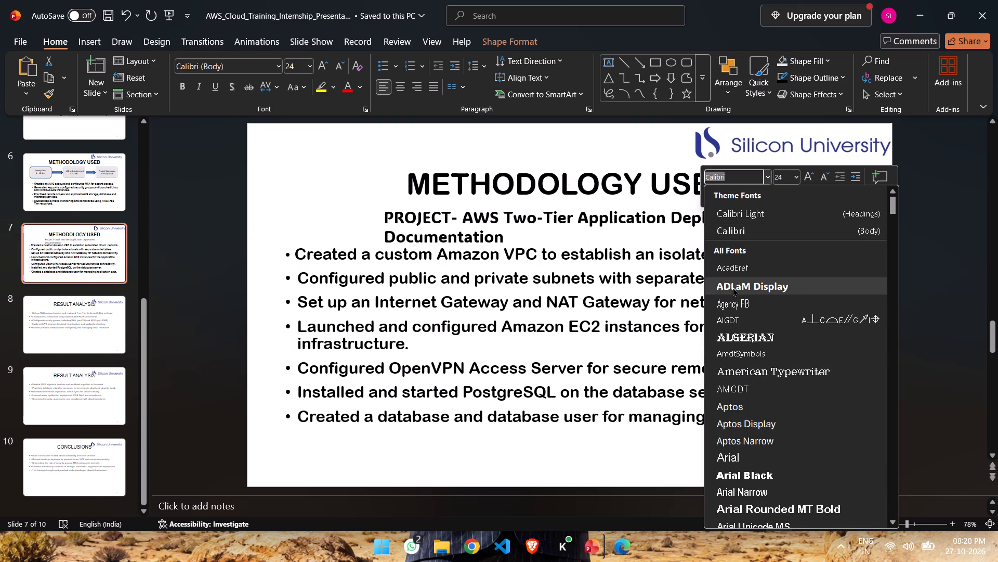
pyautogui.click(764, 508)
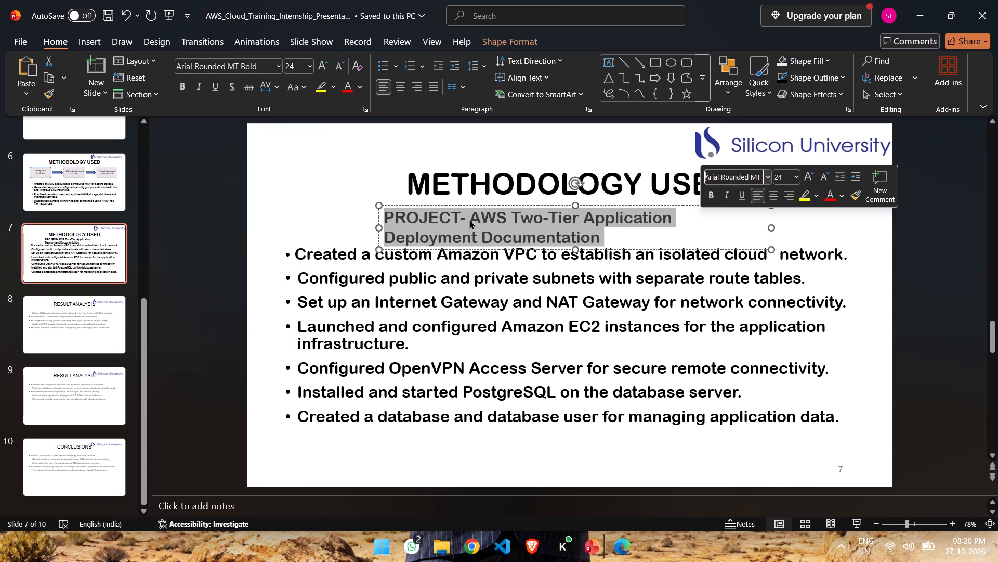
# Widen the project heading's text box to fit the text on one line, and centre it just beneath the METHODOLOGY USED title.
pyautogui.moveTo(774, 229); pyautogui.dragTo(795, 223)
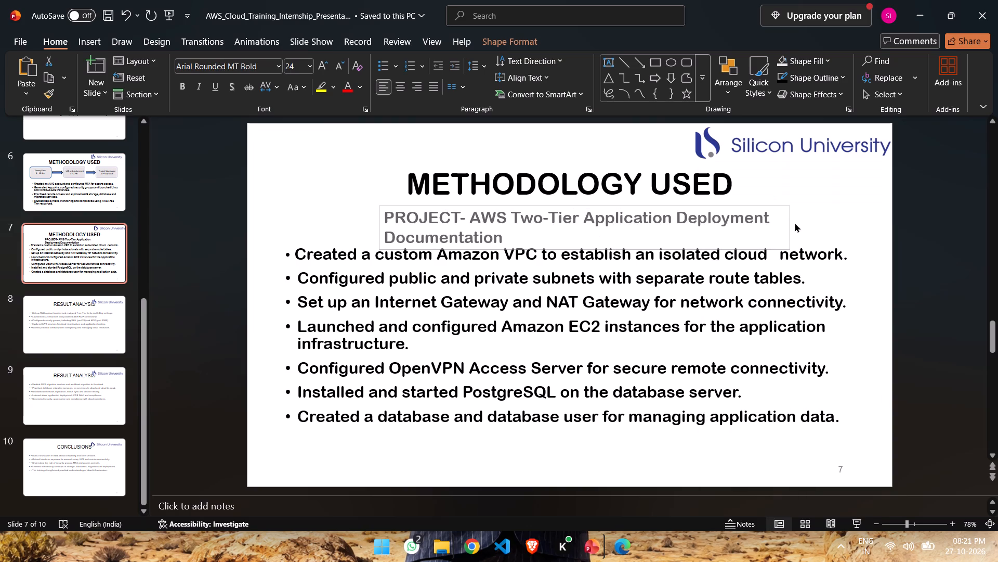
pyautogui.moveTo(795, 223); pyautogui.dragTo(912, 239)
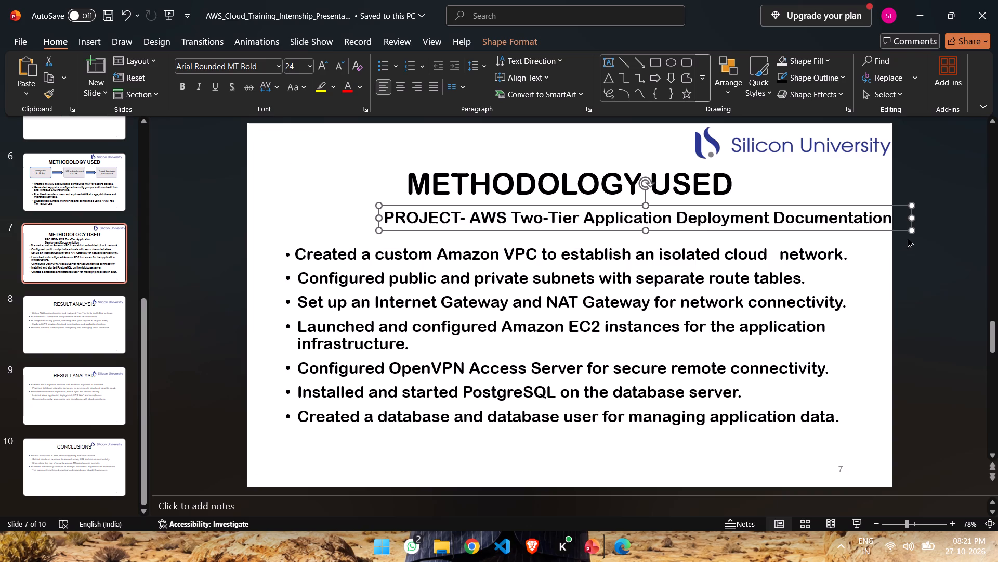
pyautogui.moveTo(470, 206); pyautogui.dragTo(451, 206)
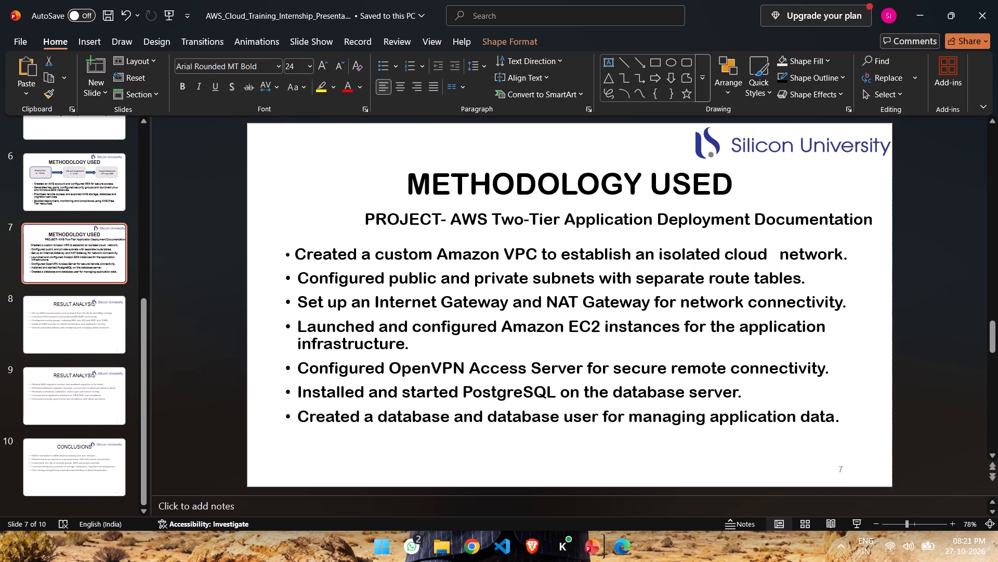
pyautogui.moveTo(451, 206); pyautogui.dragTo(407, 200)
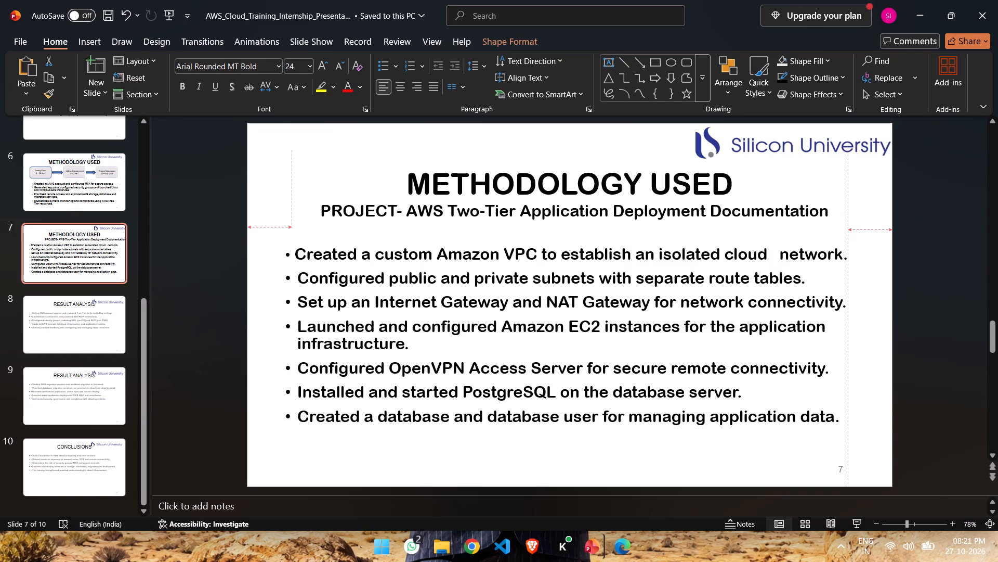
pyautogui.moveTo(407, 200); pyautogui.dragTo(408, 206)
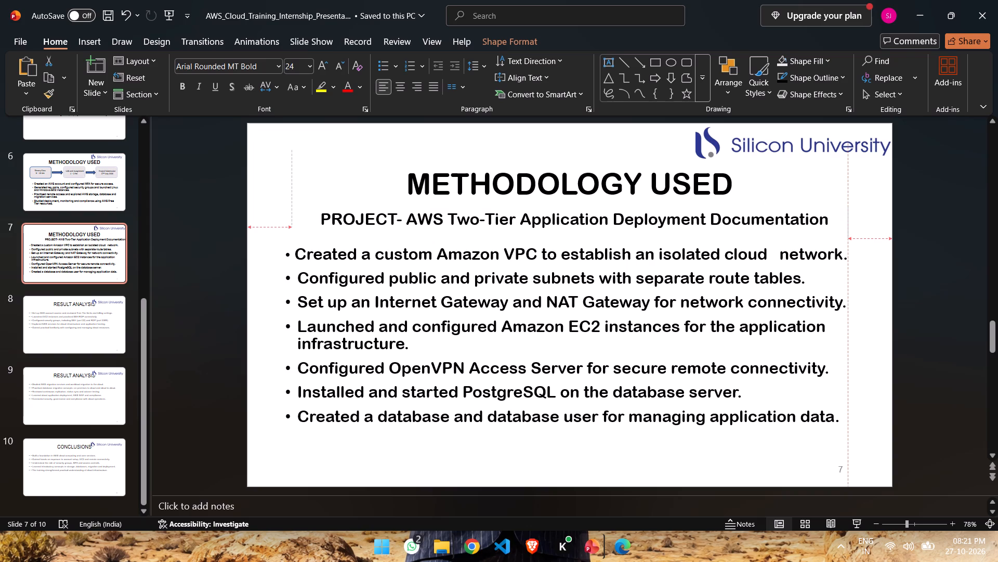
pyautogui.moveTo(408, 206); pyautogui.dragTo(406, 202)
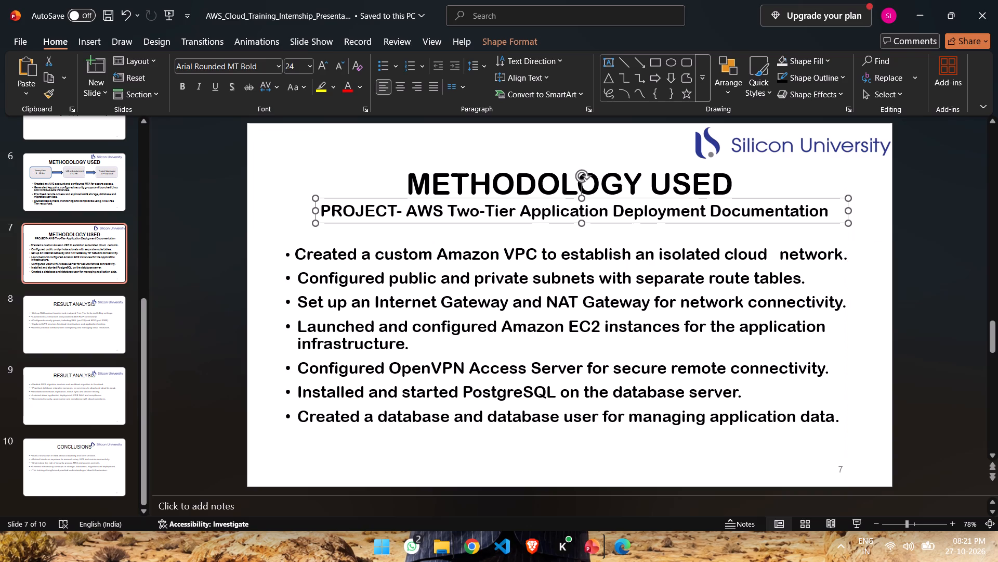
# Enclose the entire project heading on slide 7 in parentheses.
pyautogui.click(830, 208)
pyautogui.doubleClick(831, 209)
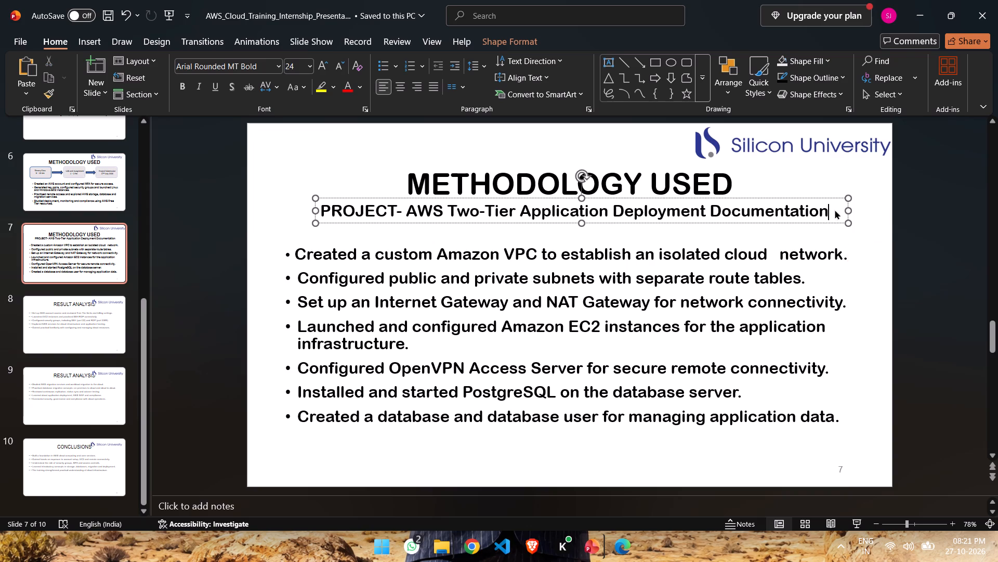
pyautogui.hotkey('shift', ')')
pyautogui.press('Left')
pyautogui.press('Left')
pyautogui.press('Left')
pyautogui.press('Left')
pyautogui.press('Left')
pyautogui.press('Left')
pyautogui.press('Left')
pyautogui.press('Left')
pyautogui.press('Left')
pyautogui.press('Left')
pyautogui.press('Left')
pyautogui.press('Left')
pyautogui.press('Left')
pyautogui.press('Left')
pyautogui.press('Left')
pyautogui.press('Left')
pyautogui.press('Left')
pyautogui.press('Left')
pyautogui.press('Left')
pyautogui.press('Left')
pyautogui.press('Left')
pyautogui.hotkey('shift', '(')
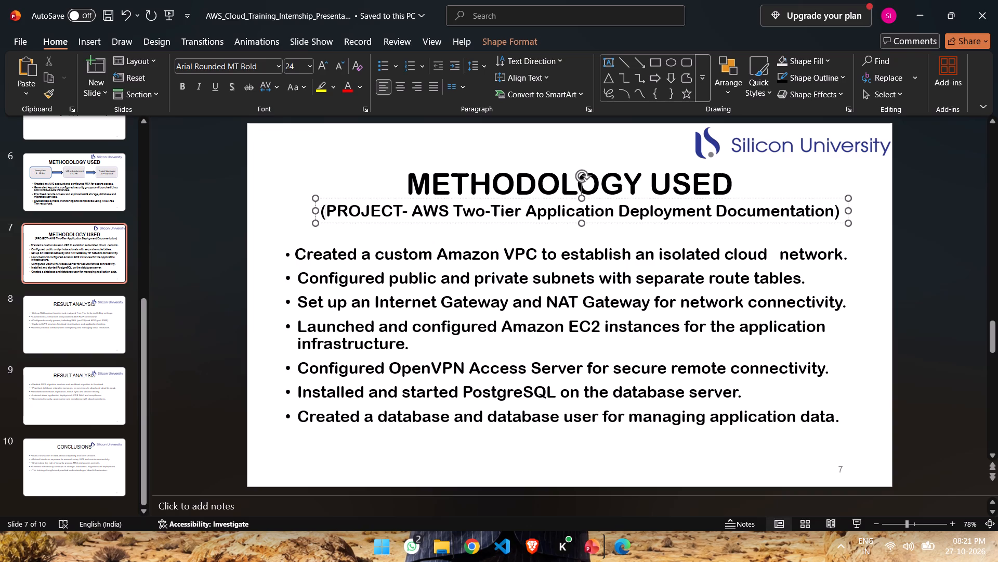
# Shift the project heading slightly down and left to leave a small gap beneath the METHODOLOGY USED title.
pyautogui.click(290, 190)
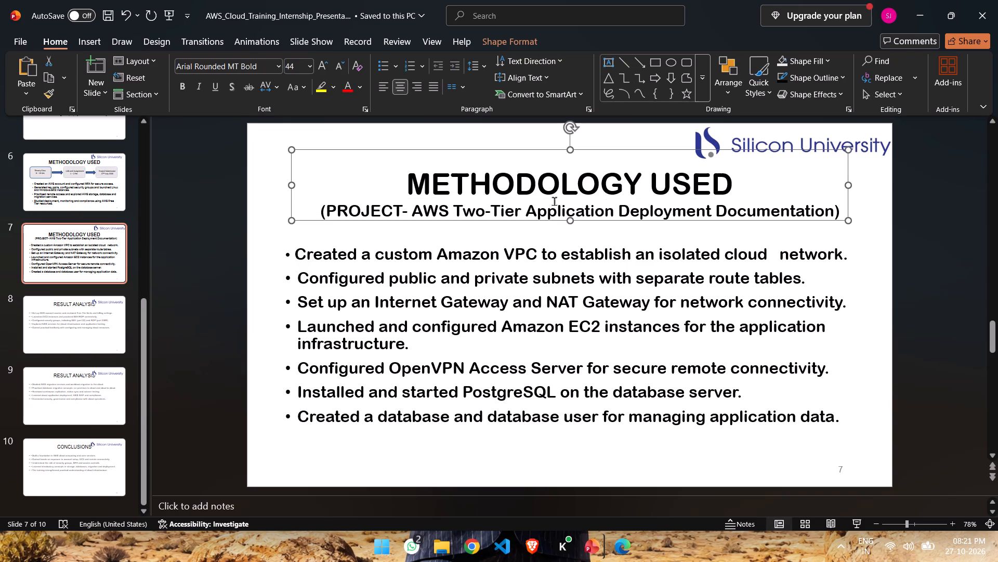
pyautogui.click(893, 177)
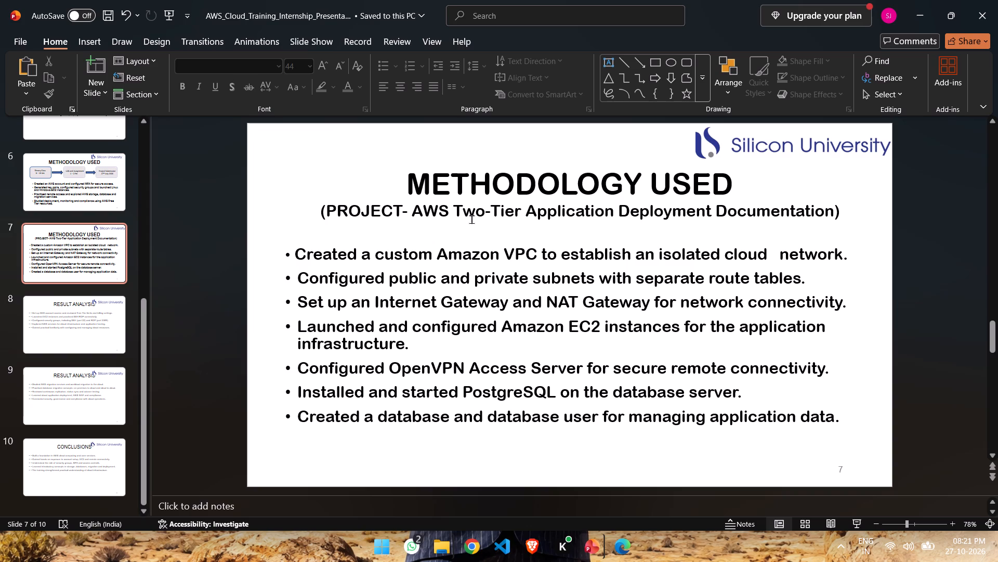
pyautogui.click(471, 216)
pyautogui.click(530, 200)
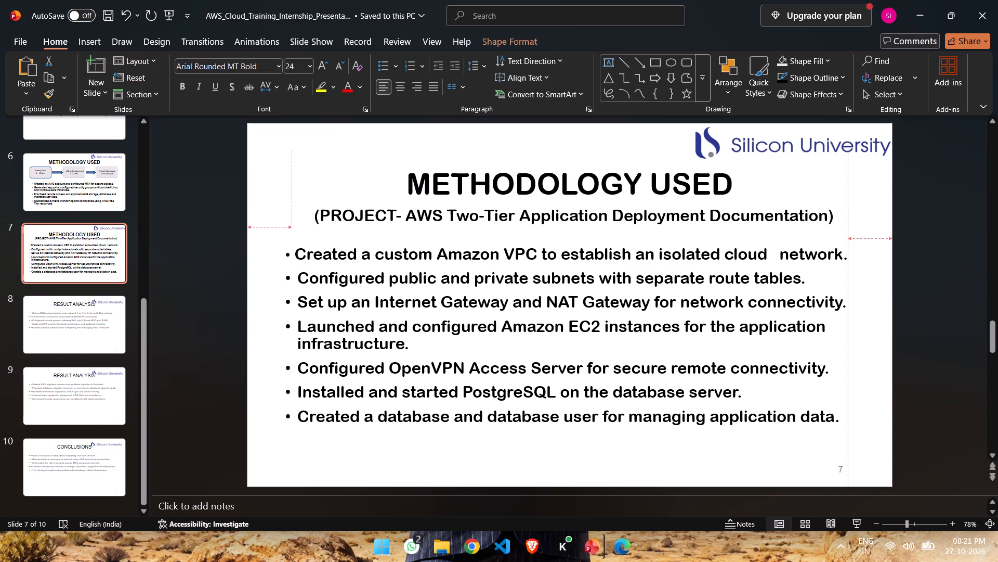
pyautogui.click(351, 169)
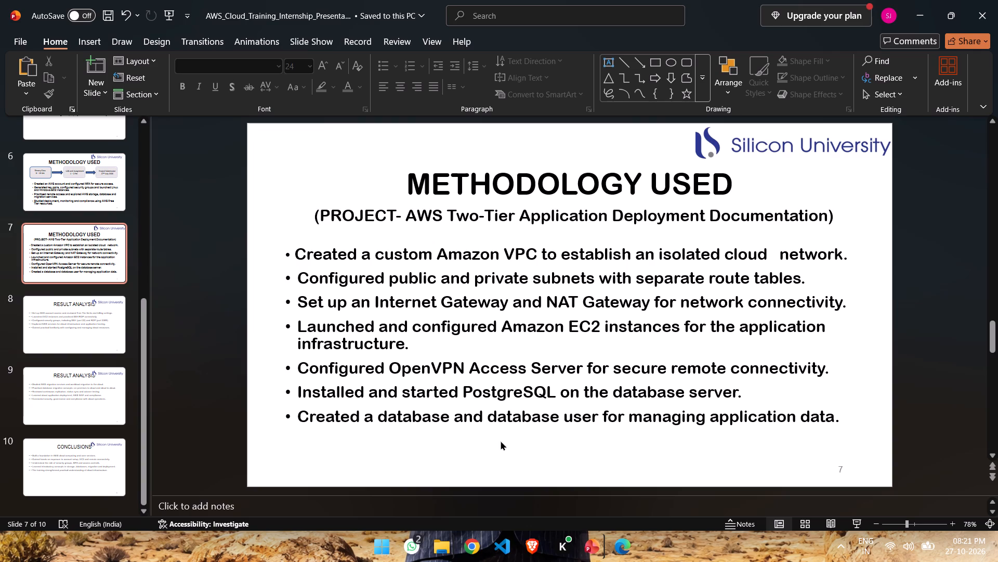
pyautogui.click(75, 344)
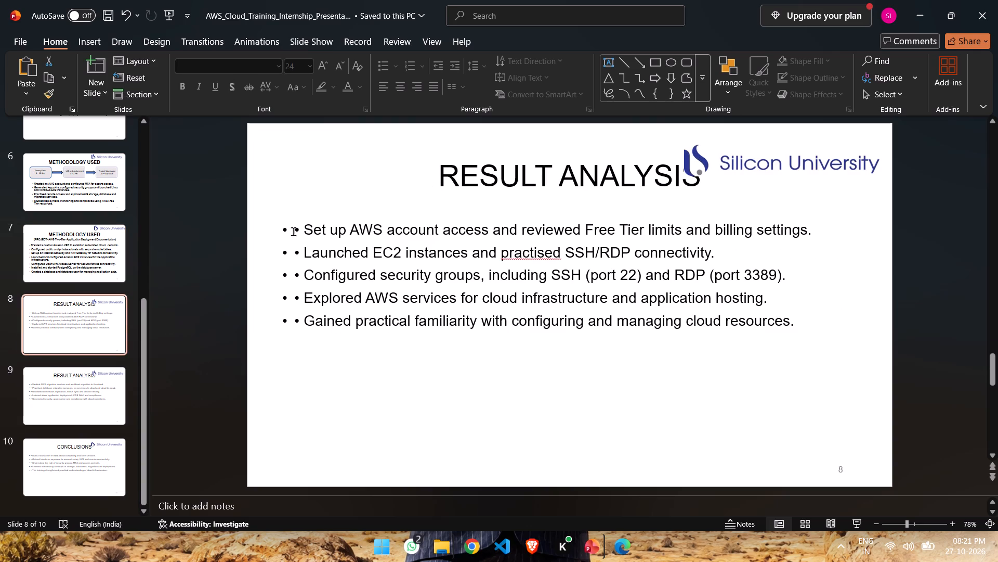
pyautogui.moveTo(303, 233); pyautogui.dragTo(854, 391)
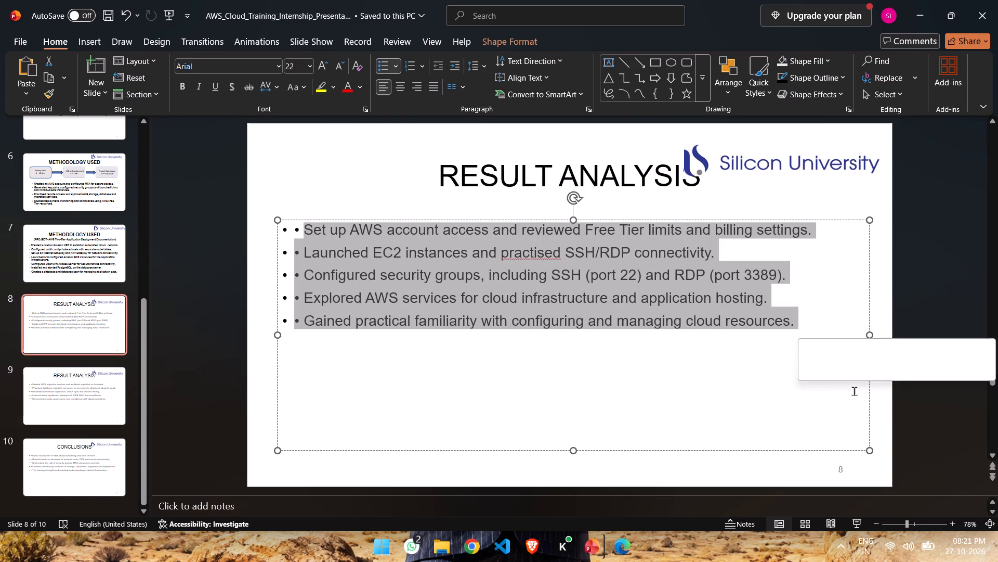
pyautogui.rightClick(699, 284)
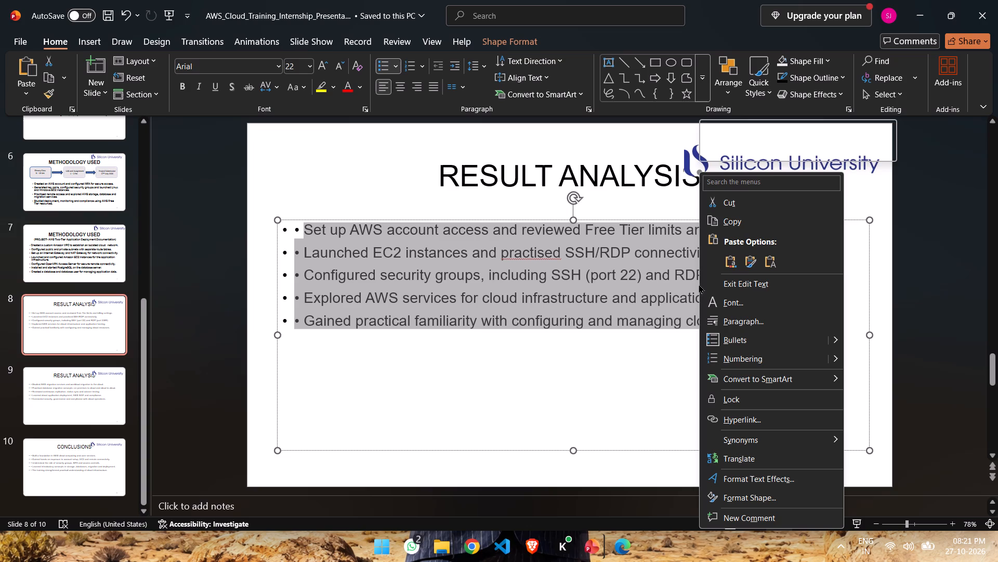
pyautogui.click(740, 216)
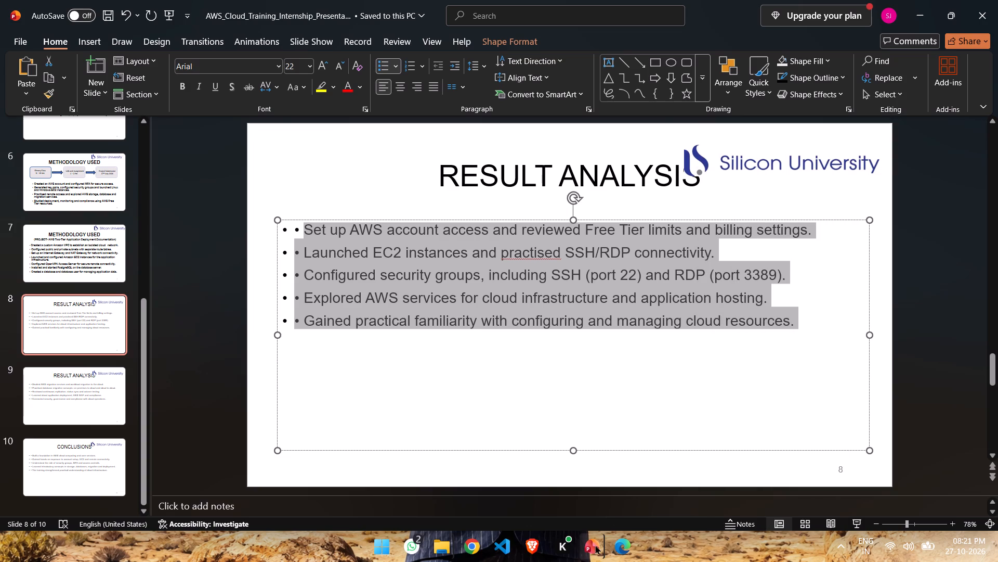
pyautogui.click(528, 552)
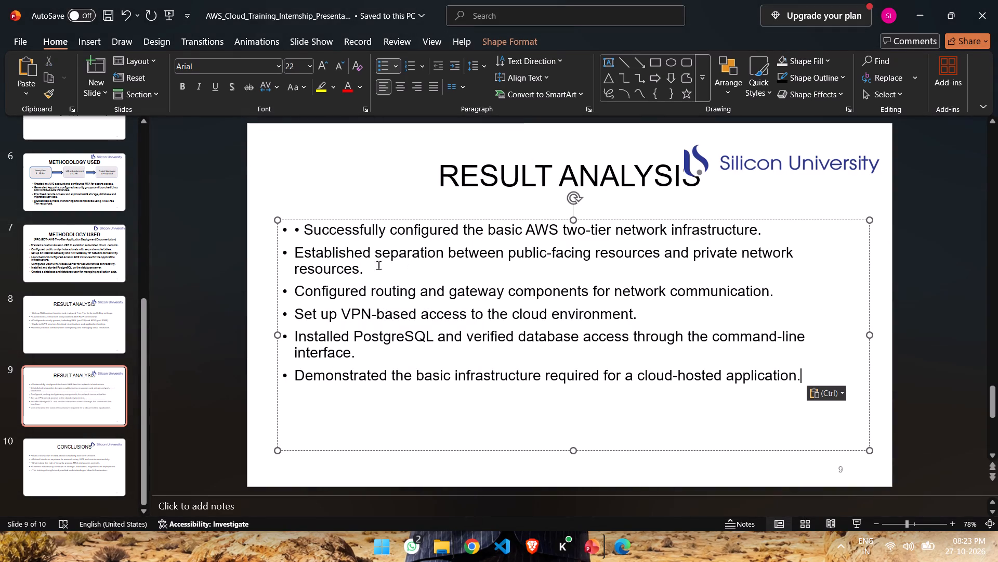
# Remove the duplicate bullet before "Successfully configured the basic AWS two-tier network infrastructure" while keeping one bullet on that line.
pyautogui.click(301, 225)
pyautogui.press('BackSpace')
pyautogui.press('BackSpace')
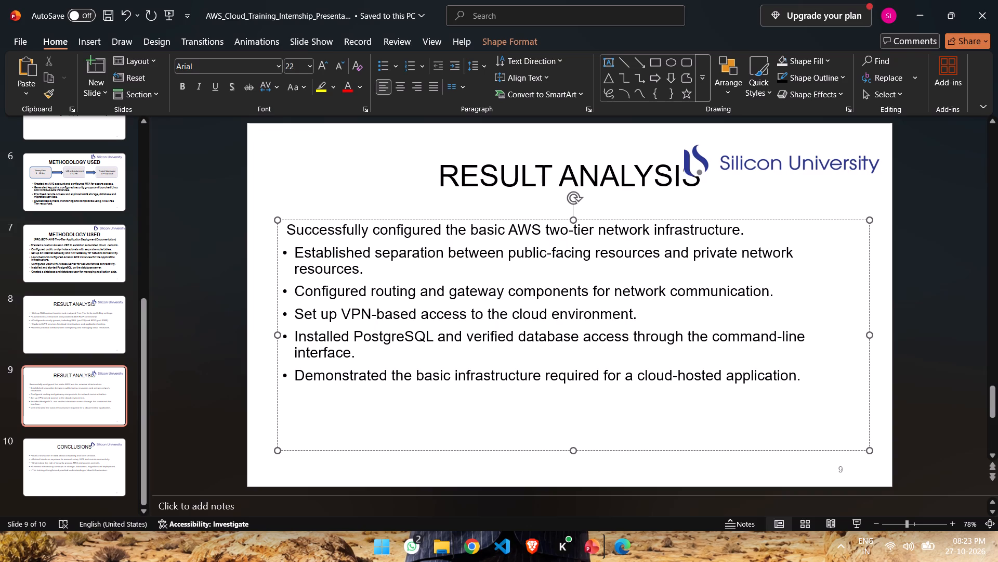
pyautogui.click(123, 11)
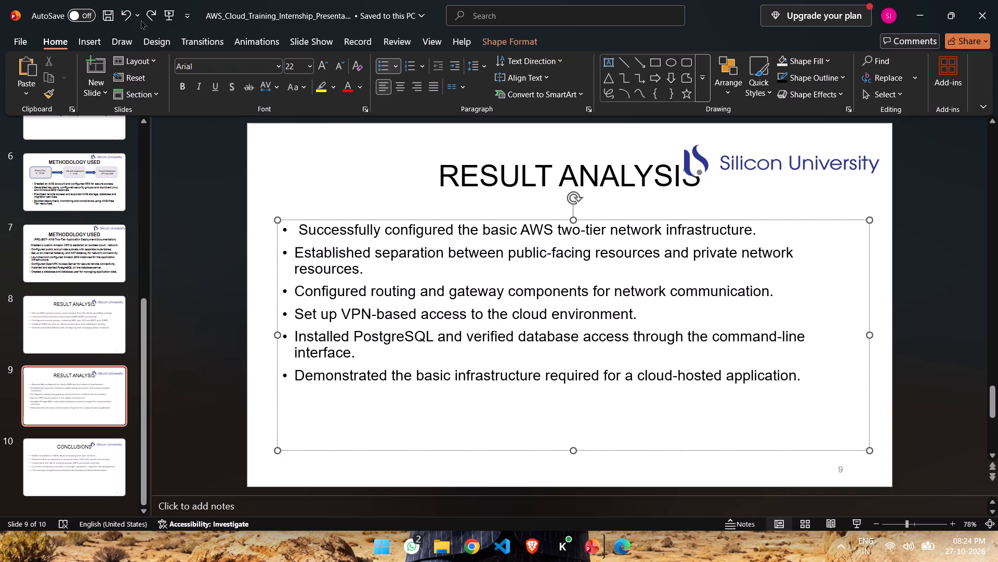
pyautogui.click(125, 10)
pyautogui.press('Left')
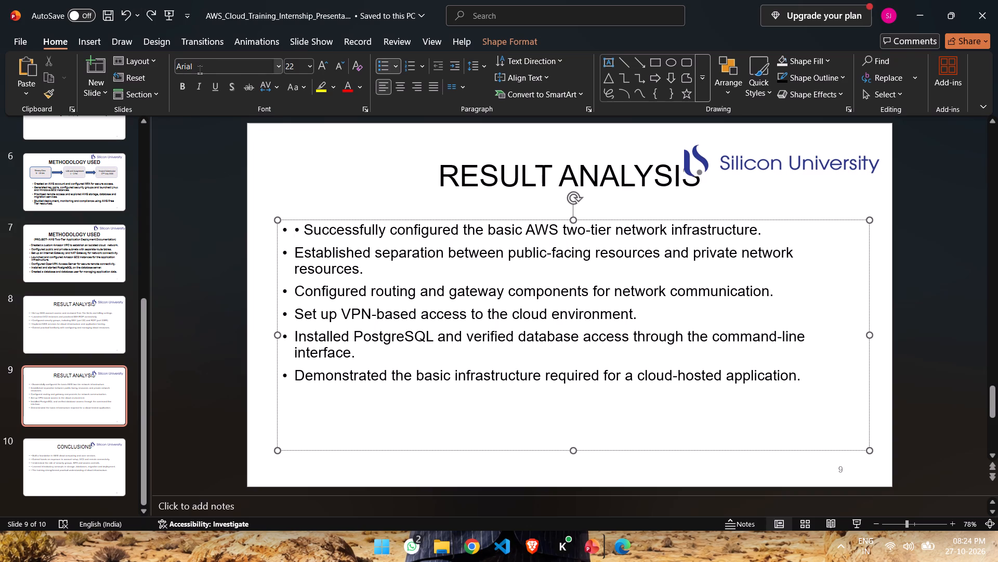
pyautogui.press('BackSpace')
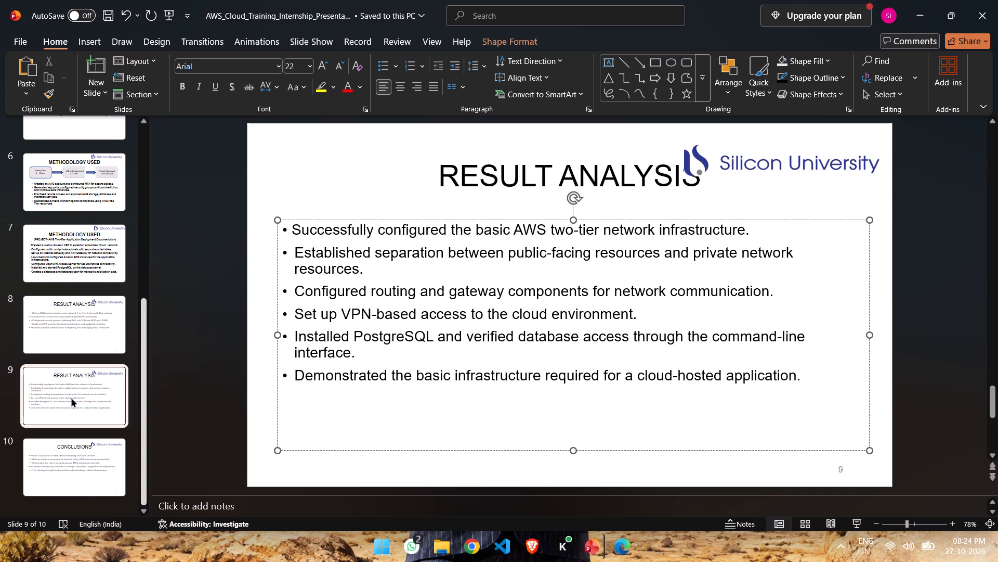
# Move the project-based Result Analysis slide ahead of the other Result Analysis slide, making it slide 8.
pyautogui.moveTo(71, 398); pyautogui.dragTo(69, 310)
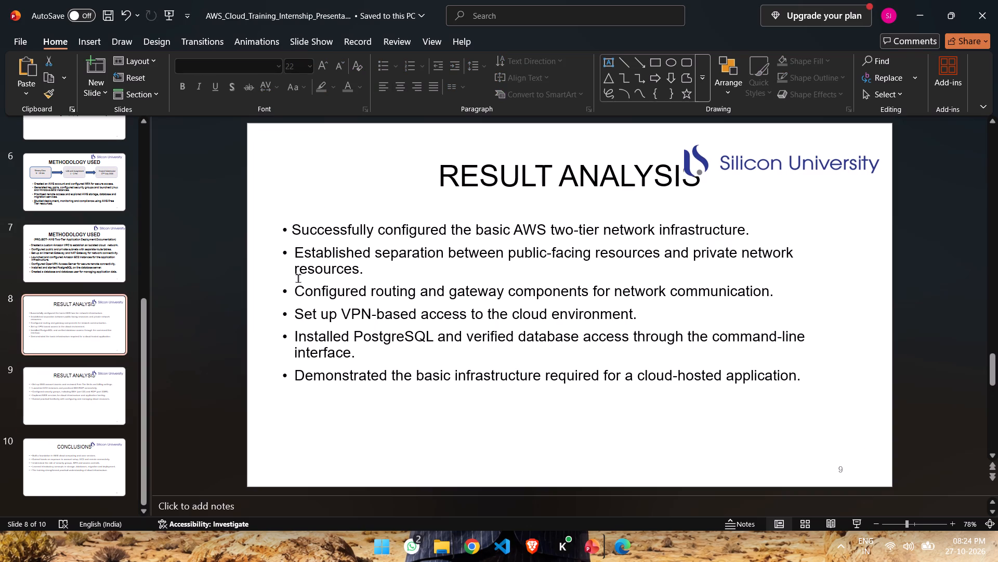
# Move slide 8's Silicon University logo into the slide's upper-right corner, clear of the title.
pyautogui.click(812, 163)
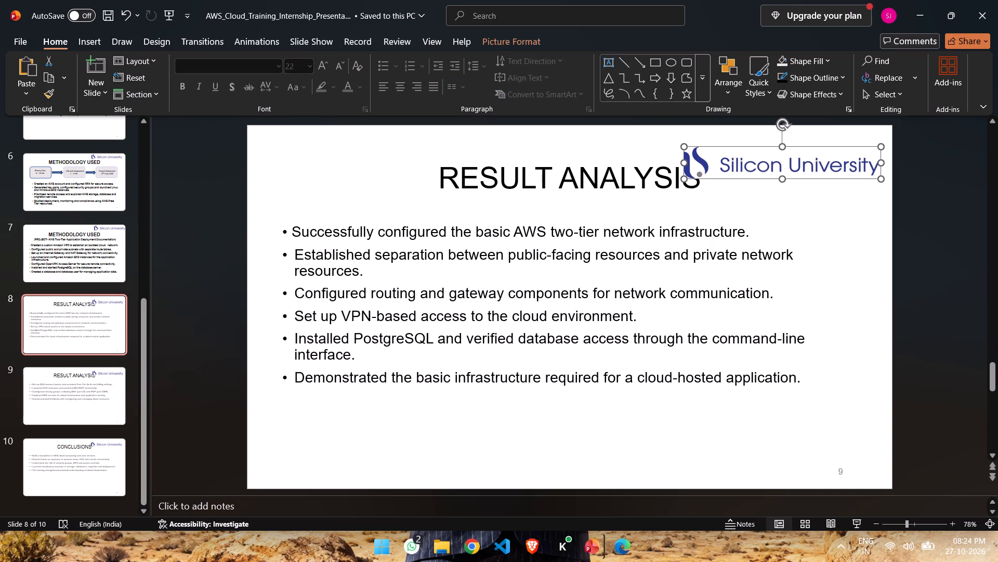
pyautogui.moveTo(804, 146); pyautogui.dragTo(818, 130)
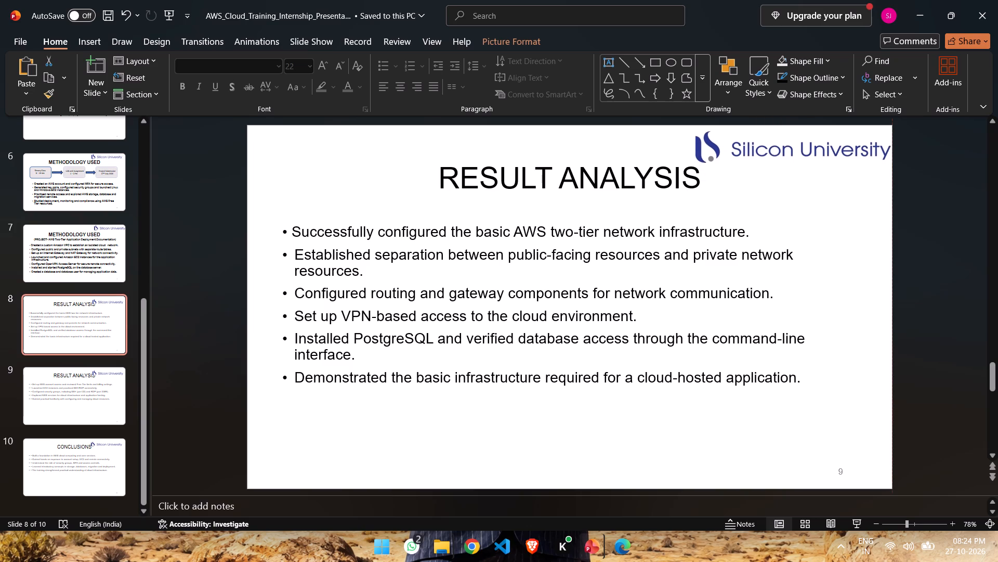
pyautogui.moveTo(818, 130); pyautogui.dragTo(819, 125)
# Set slide 8's RESULT ANALYSIS title in the Arial Rounded MT Bold font.
pyautogui.click(576, 187)
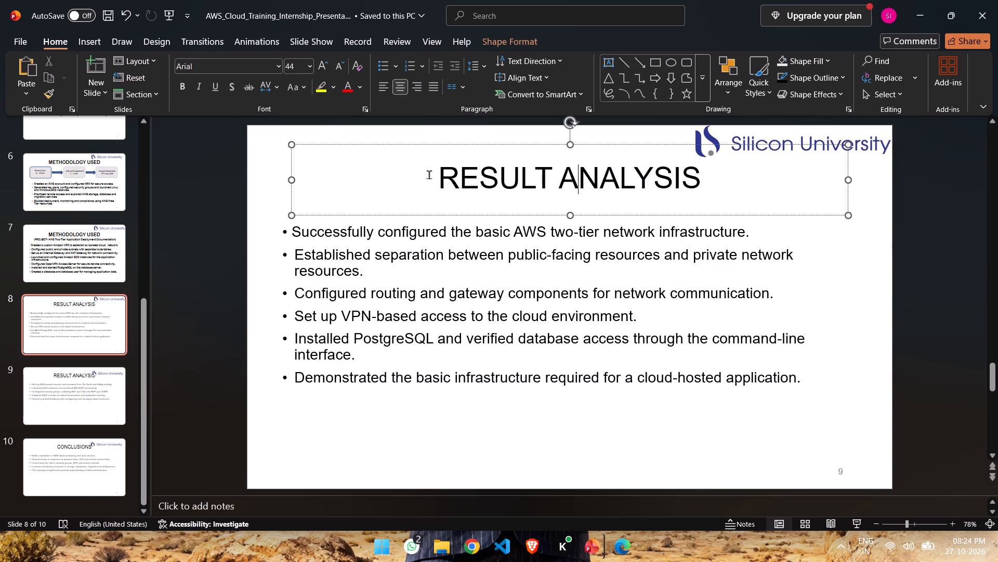
pyautogui.moveTo(435, 172); pyautogui.dragTo(684, 175)
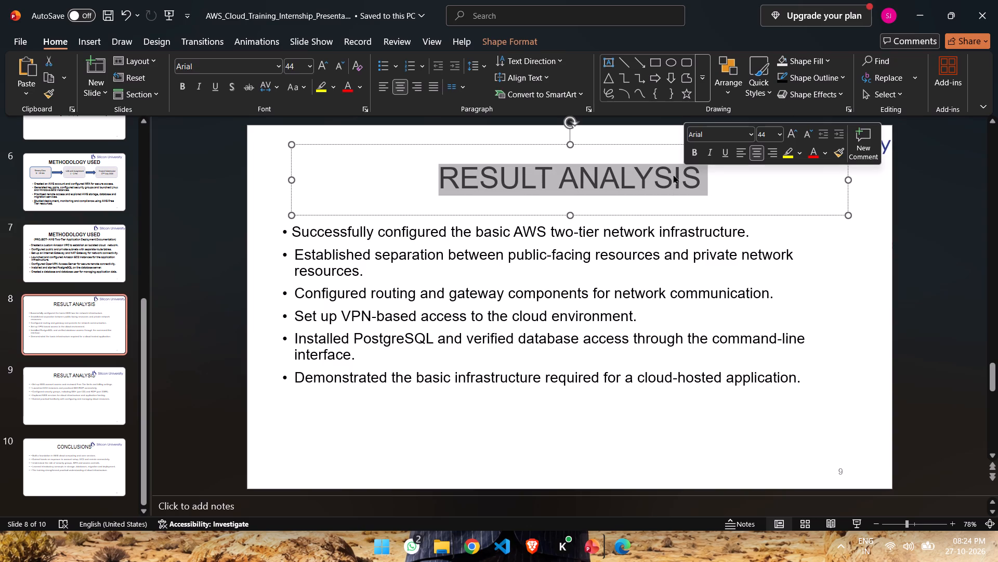
pyautogui.click(750, 132)
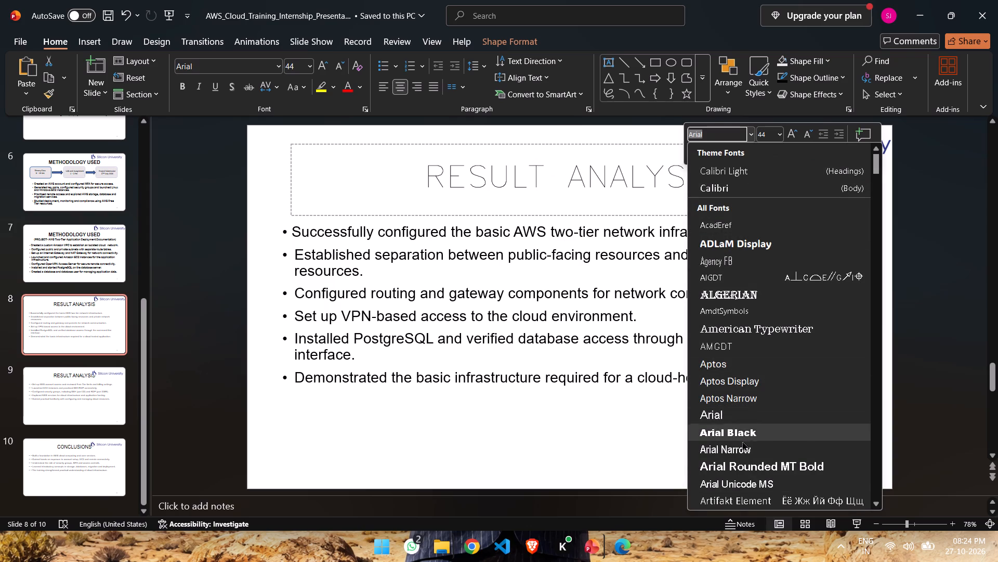
pyautogui.click(736, 472)
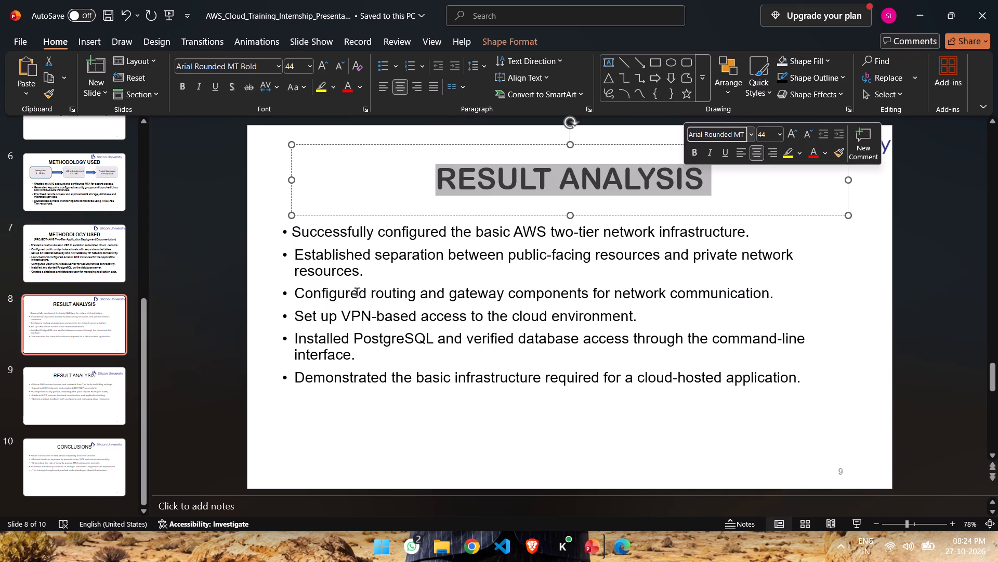
# Format all of slide 8's result bullets in Arial Rounded MT Bold at size 24.
pyautogui.moveTo(295, 233); pyautogui.dragTo(712, 378)
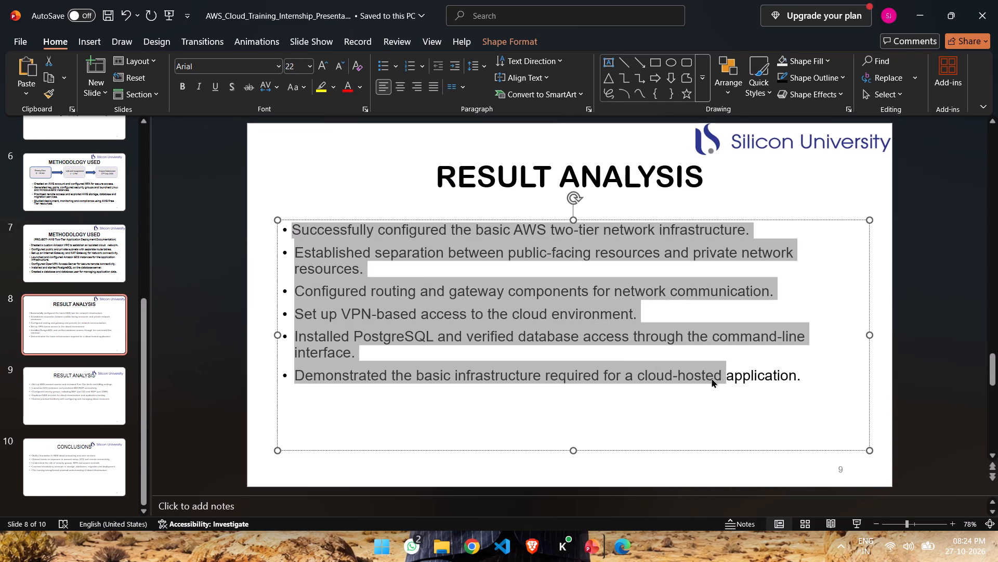
pyautogui.moveTo(712, 378); pyautogui.dragTo(808, 377)
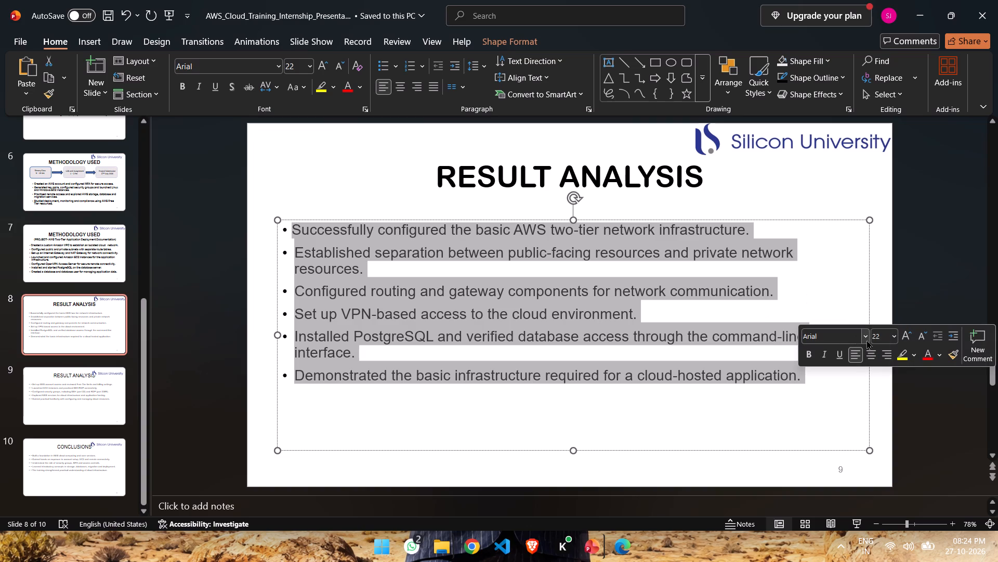
pyautogui.click(868, 340)
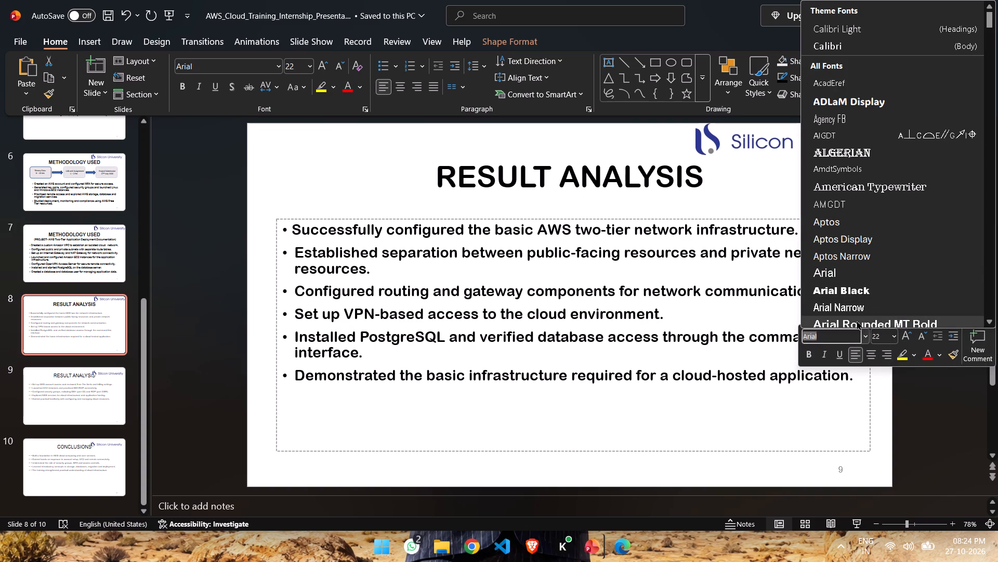
pyautogui.click(857, 321)
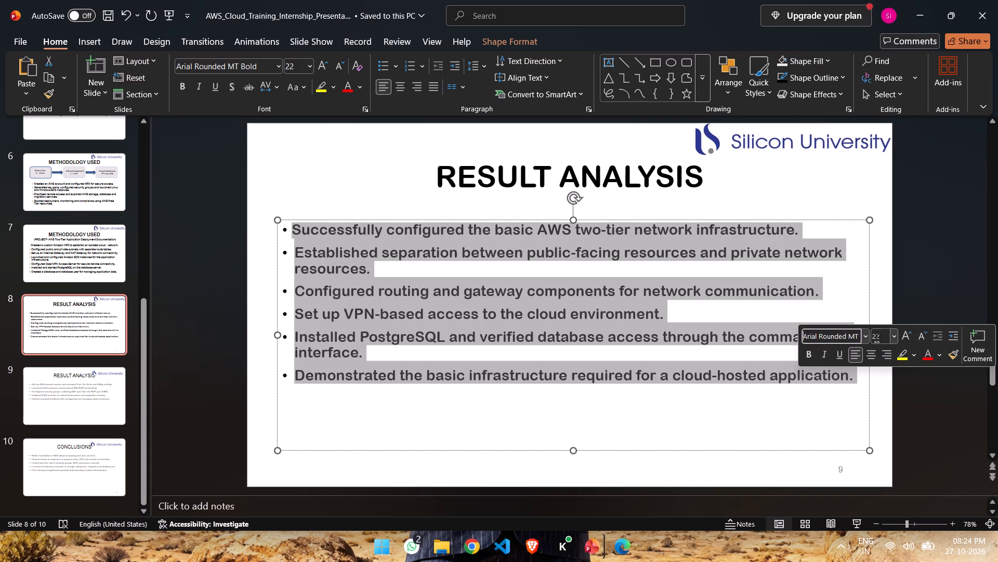
pyautogui.click(895, 333)
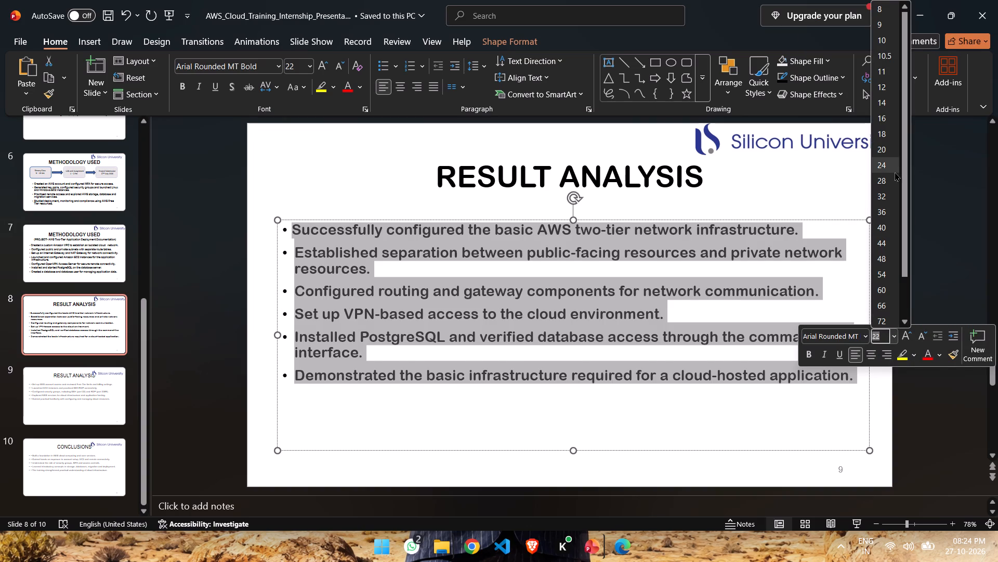
pyautogui.click(888, 162)
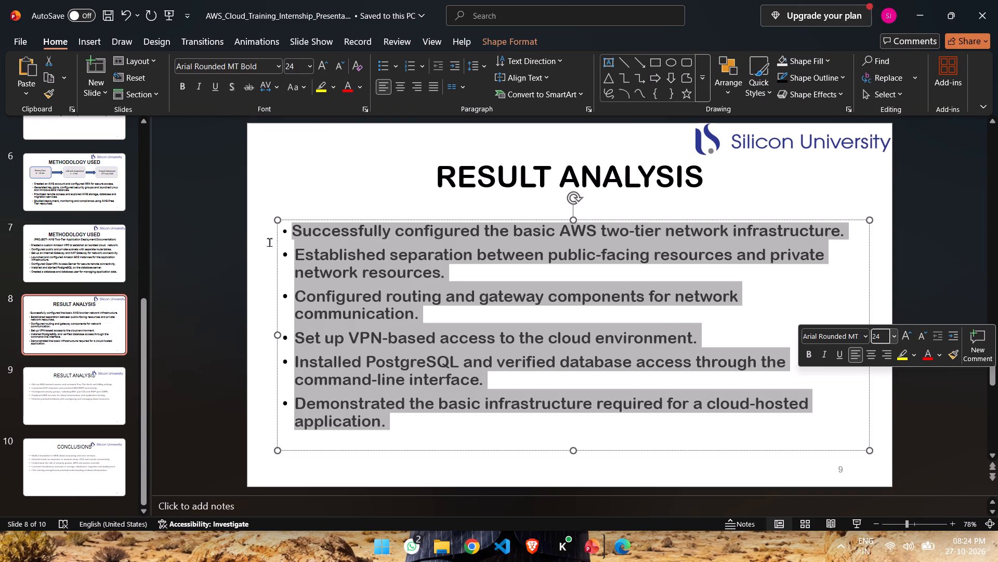
pyautogui.click(320, 188)
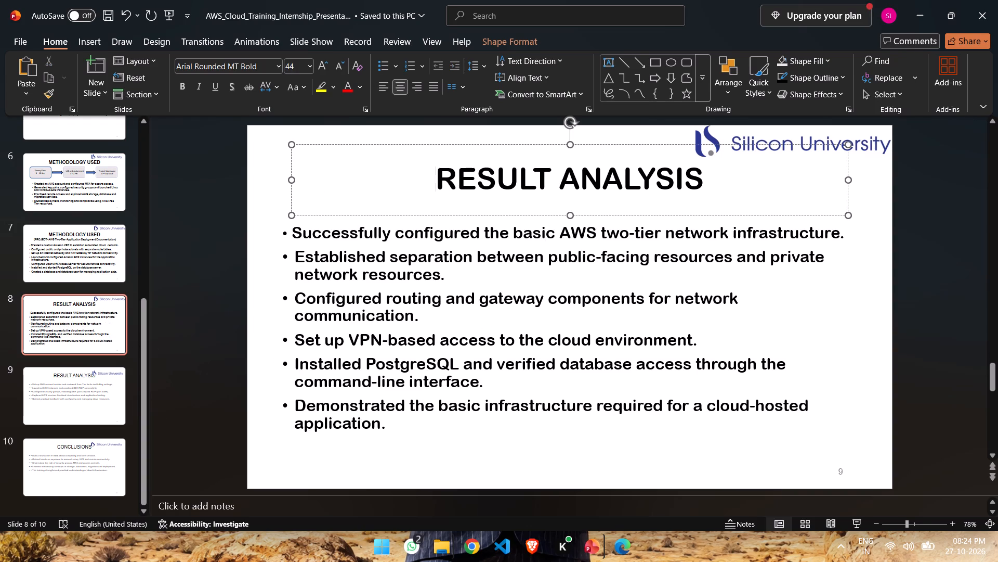
# Compare the last three slides and delete the old Result Analysis slide covering AWS account access and EC2 connectivity.
pyautogui.click(38, 391)
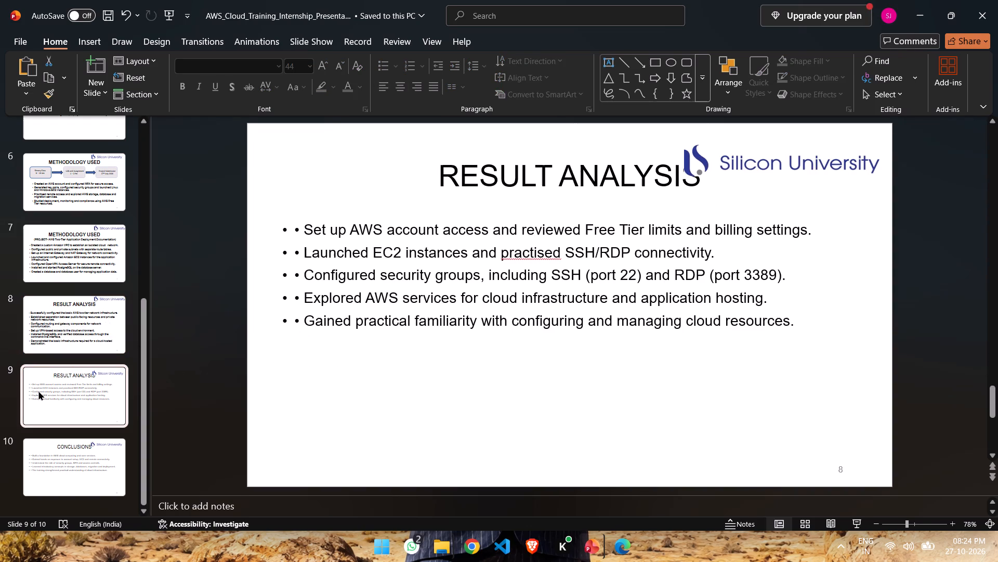
pyautogui.click(47, 330)
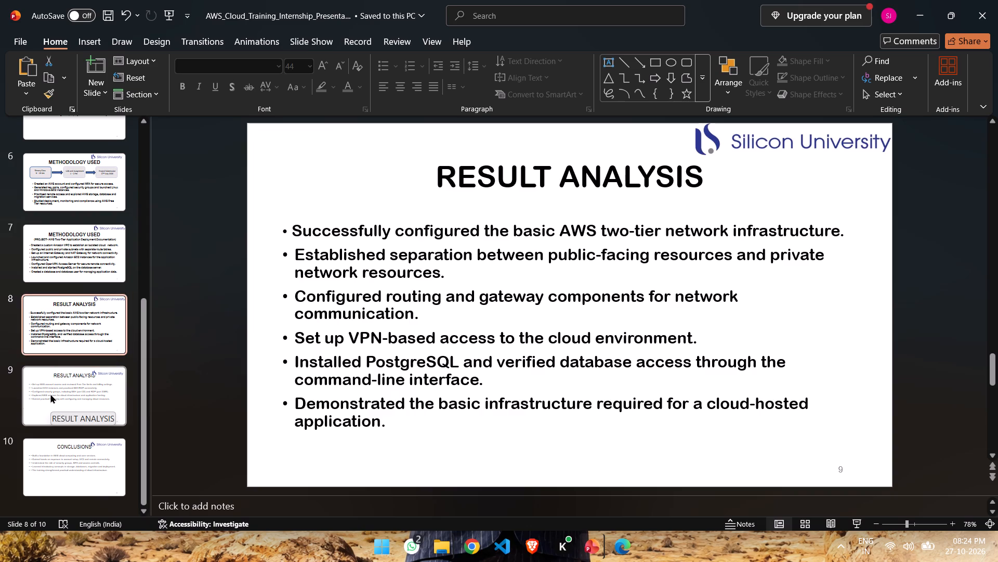
pyautogui.click(50, 393)
pyautogui.click(44, 459)
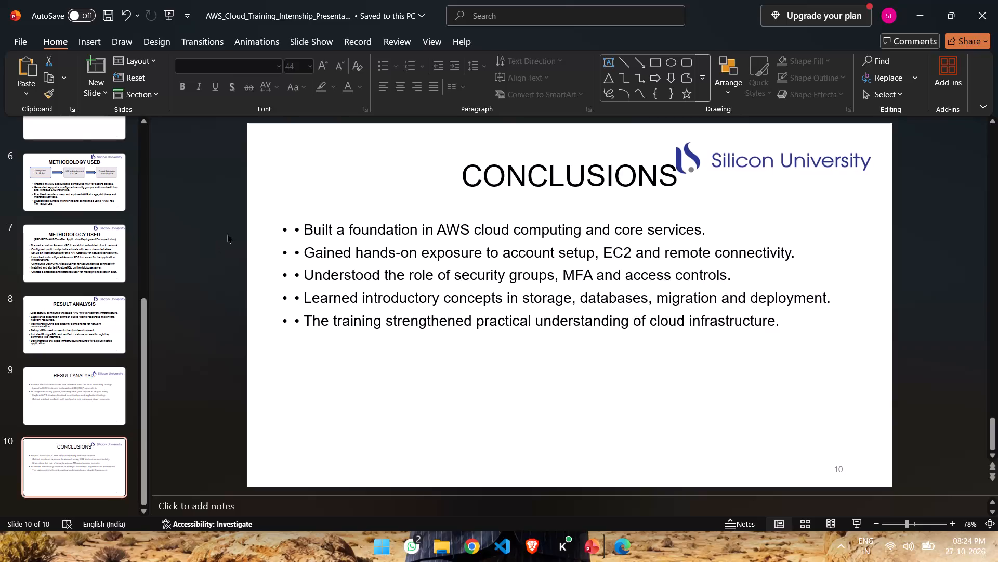
pyautogui.click(97, 318)
pyautogui.click(89, 395)
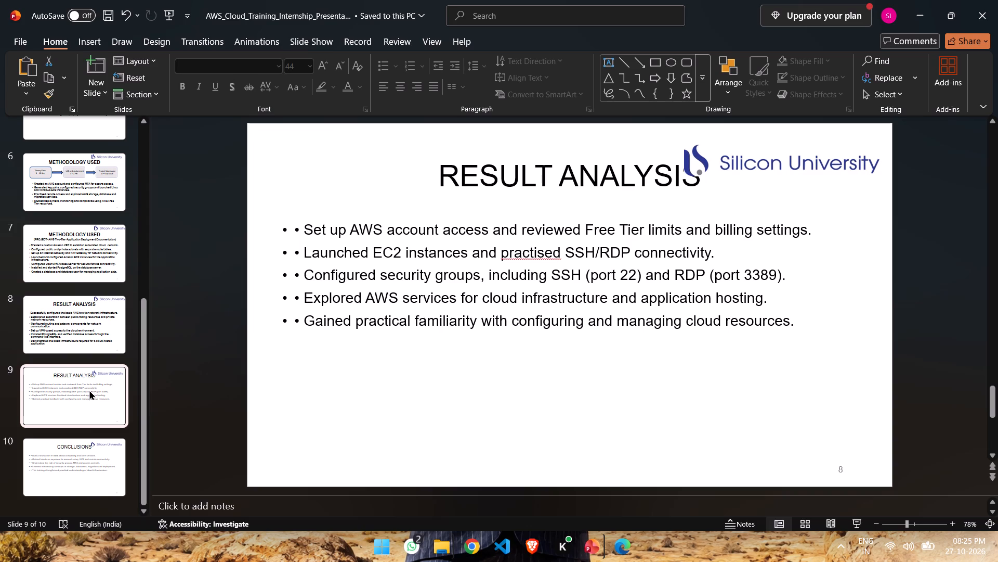
pyautogui.press('Delete')
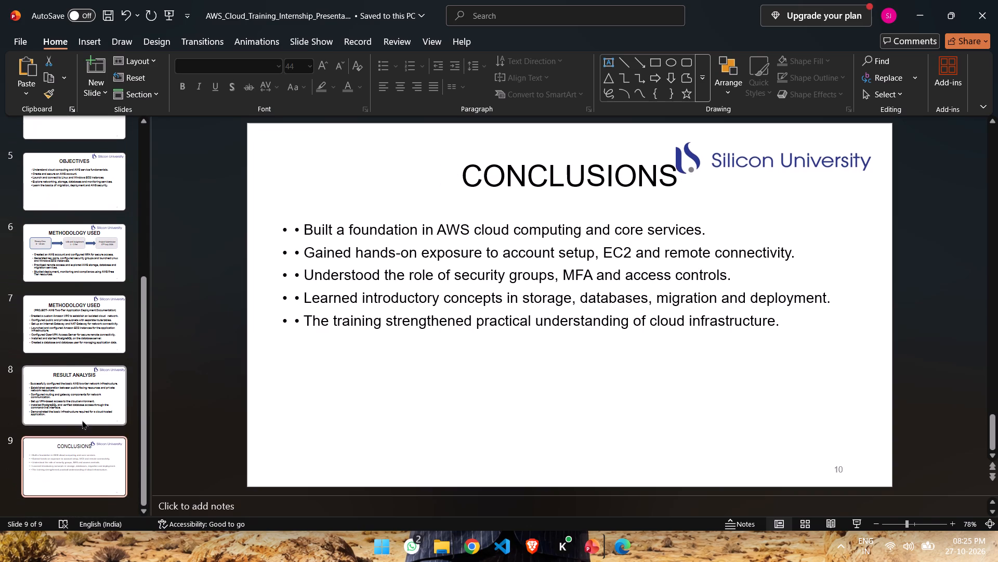
# Move the Silicon University logo on the Conclusions slide into the slide's upper-right corner, clear of the title.
pyautogui.click(72, 459)
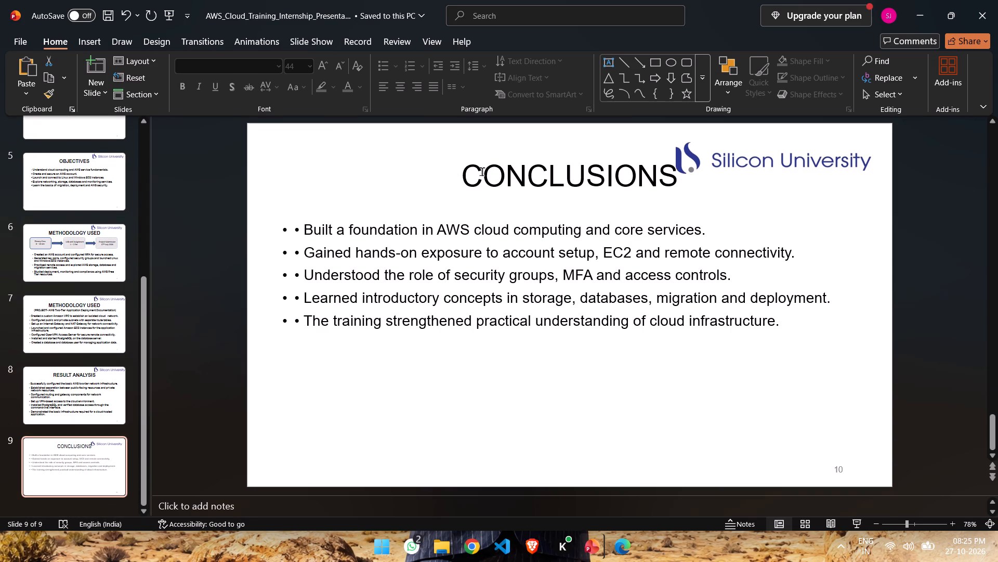
pyautogui.click(737, 159)
pyautogui.moveTo(736, 144); pyautogui.dragTo(756, 126)
# Set the CONCLUSIONS title on slide 9 in the Arial Rounded MT Bold font.
pyautogui.click(602, 177)
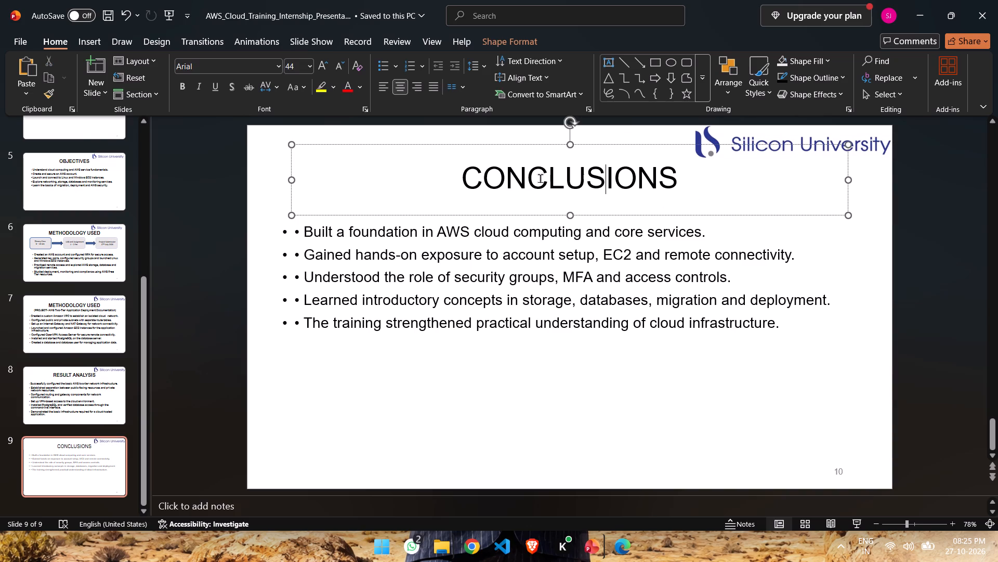
pyautogui.moveTo(459, 173); pyautogui.dragTo(652, 175)
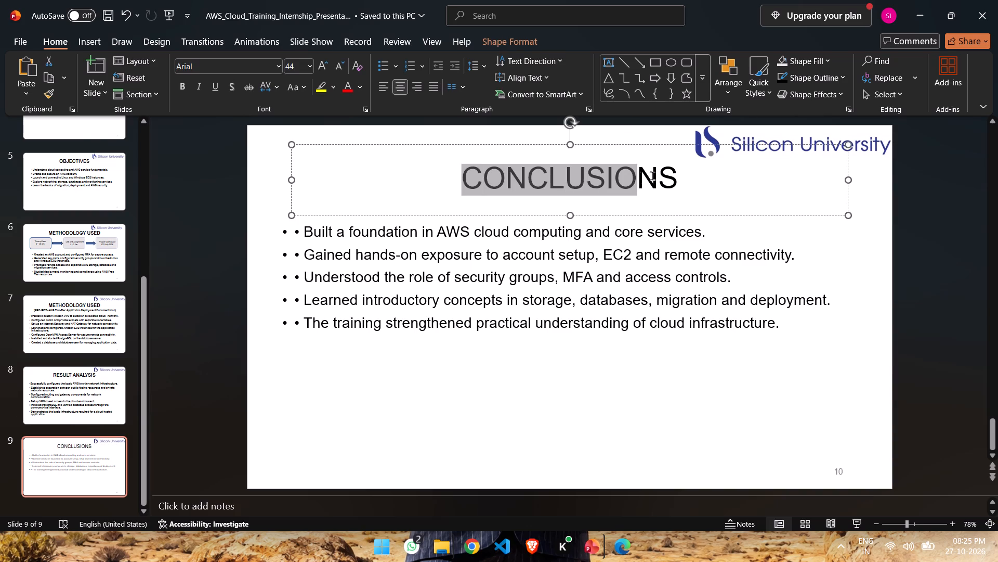
pyautogui.moveTo(652, 175); pyautogui.dragTo(674, 175)
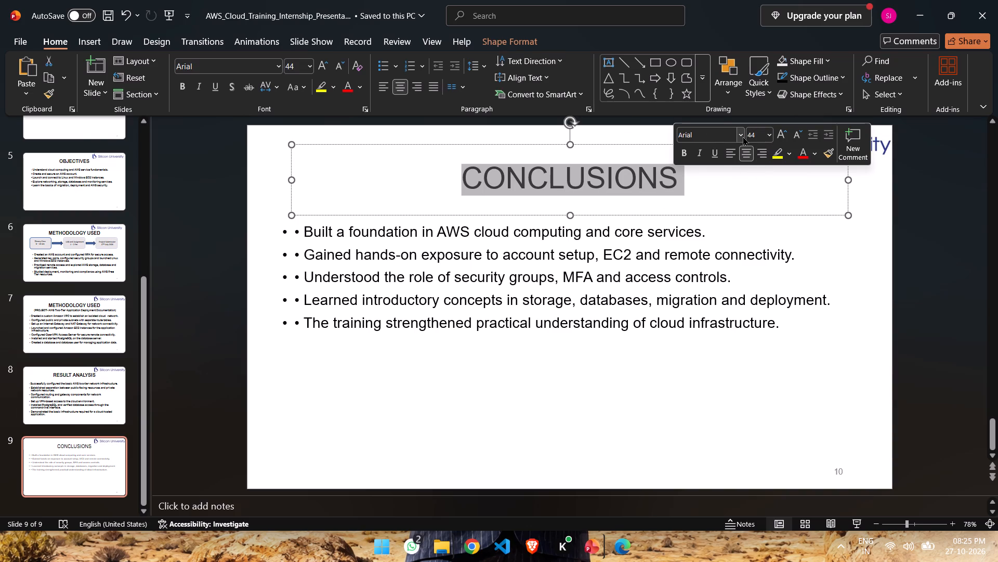
pyautogui.click(743, 136)
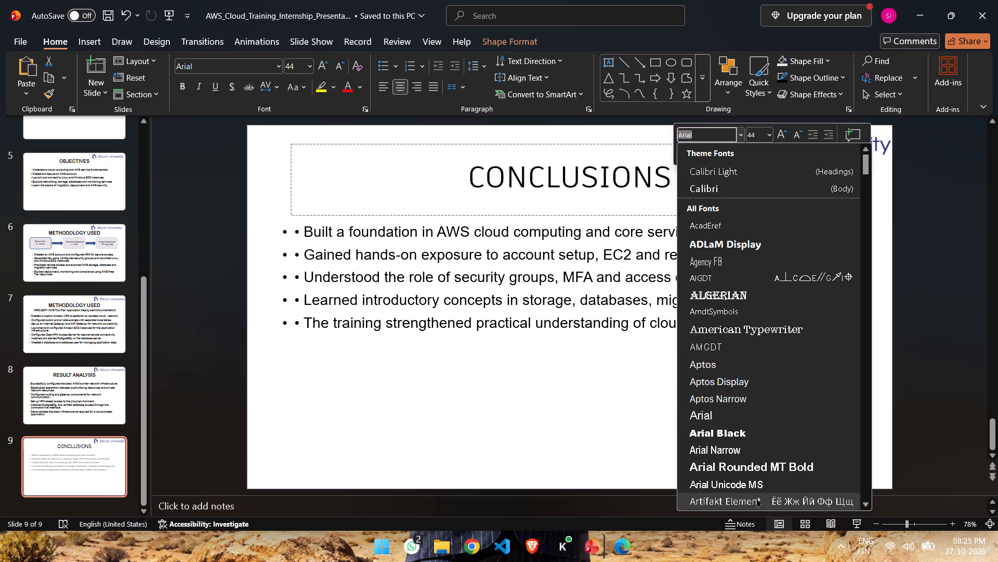
pyautogui.click(744, 470)
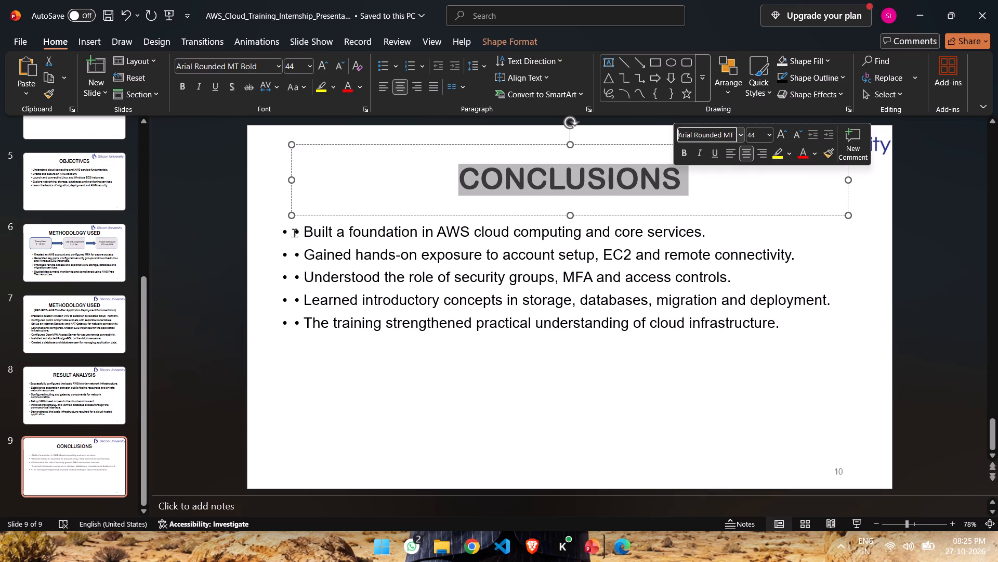
# Remove the duplicate bullet marker from each of the five conclusion lines, leaving a single bullet per line.
pyautogui.click(294, 232)
pyautogui.press('BackSpace')
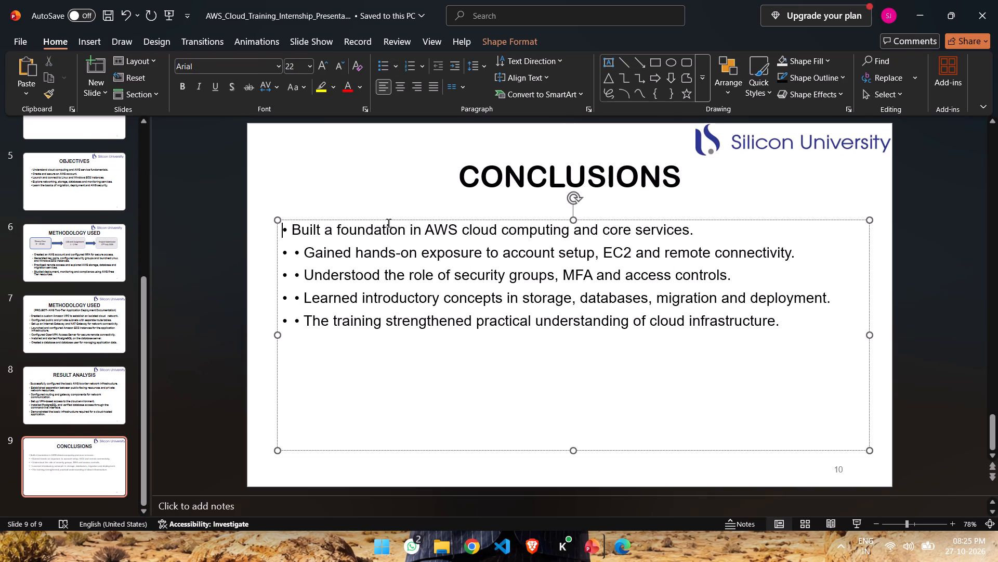
pyautogui.press('Down')
pyautogui.press('BackSpace')
pyautogui.press('Down')
pyautogui.press('BackSpace')
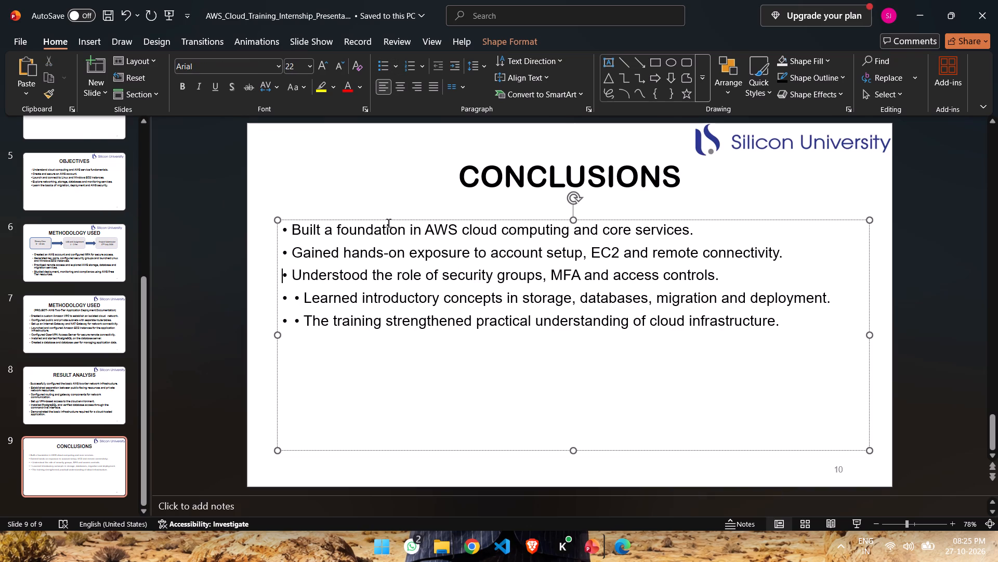
pyautogui.press('Down')
pyautogui.press('BackSpace')
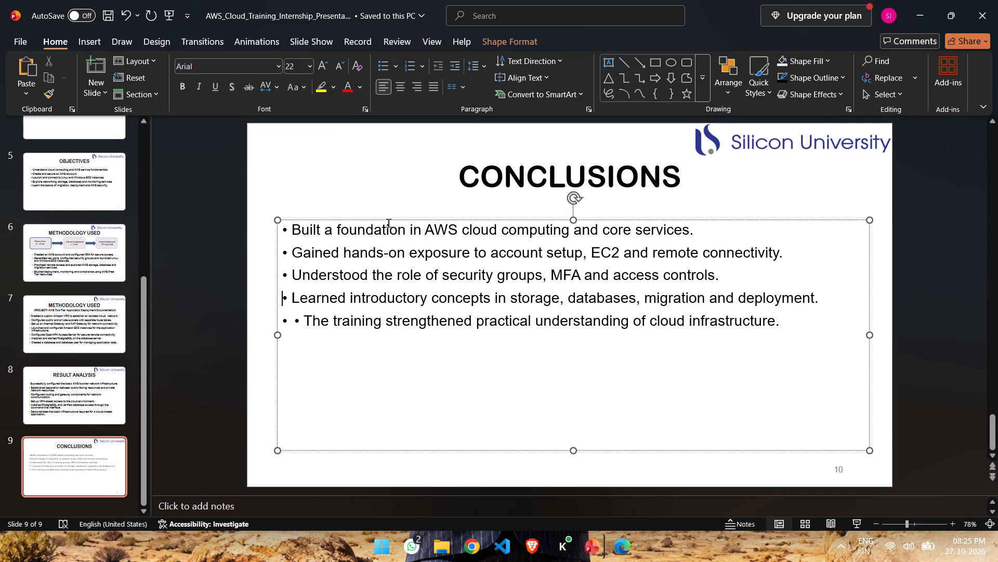
pyautogui.press('Down')
pyautogui.press('BackSpace')
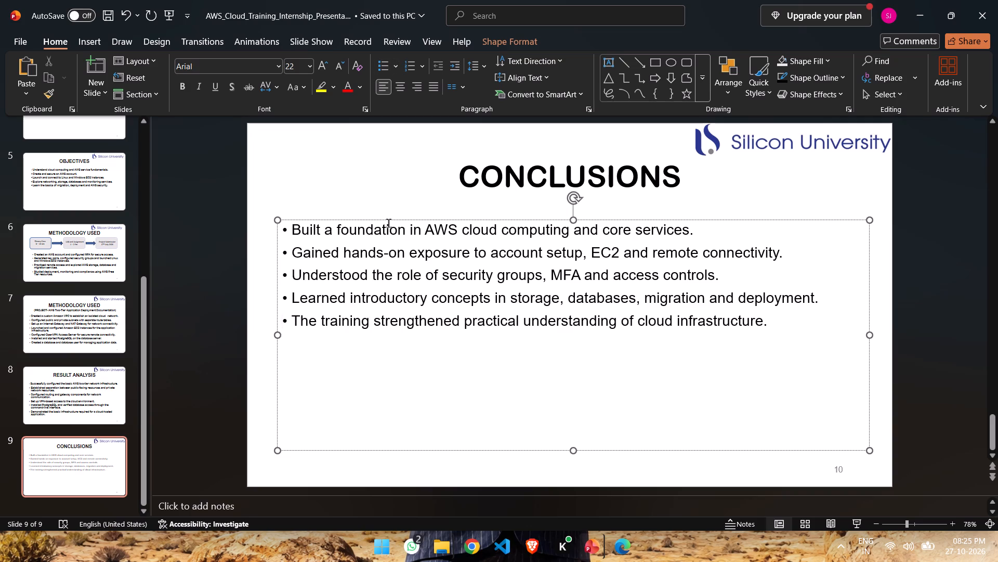
# Format all of the Conclusions slide's bullet text in Arial Rounded MT Bold at size 24.
pyautogui.moveTo(293, 228); pyautogui.dragTo(647, 311)
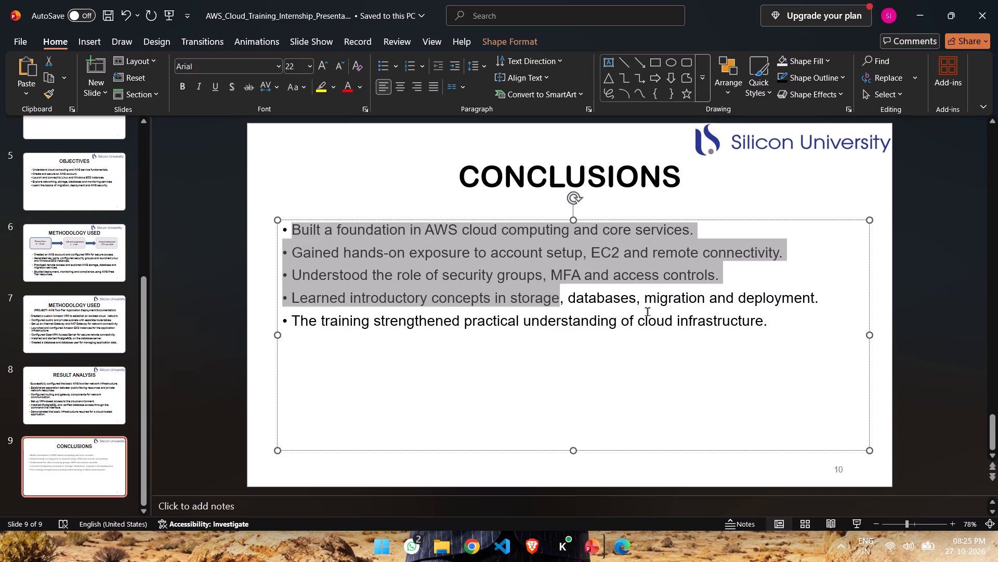
pyautogui.moveTo(647, 311); pyautogui.dragTo(770, 322)
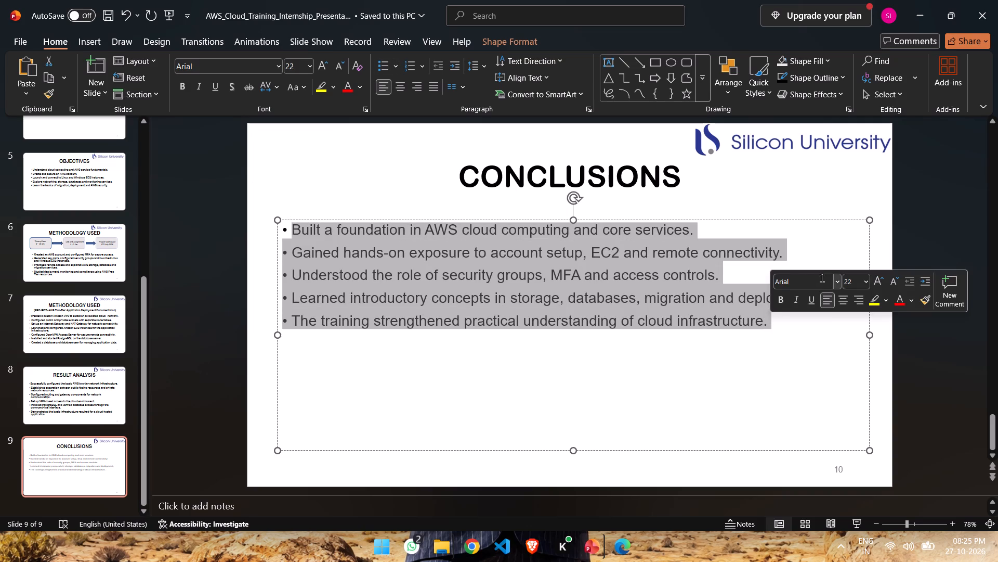
pyautogui.click(866, 282)
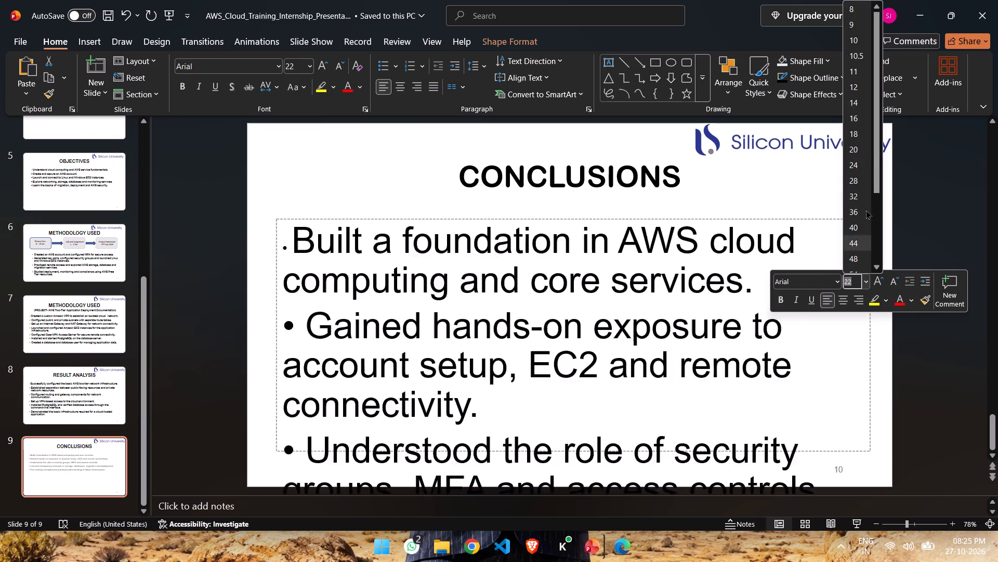
pyautogui.click(865, 159)
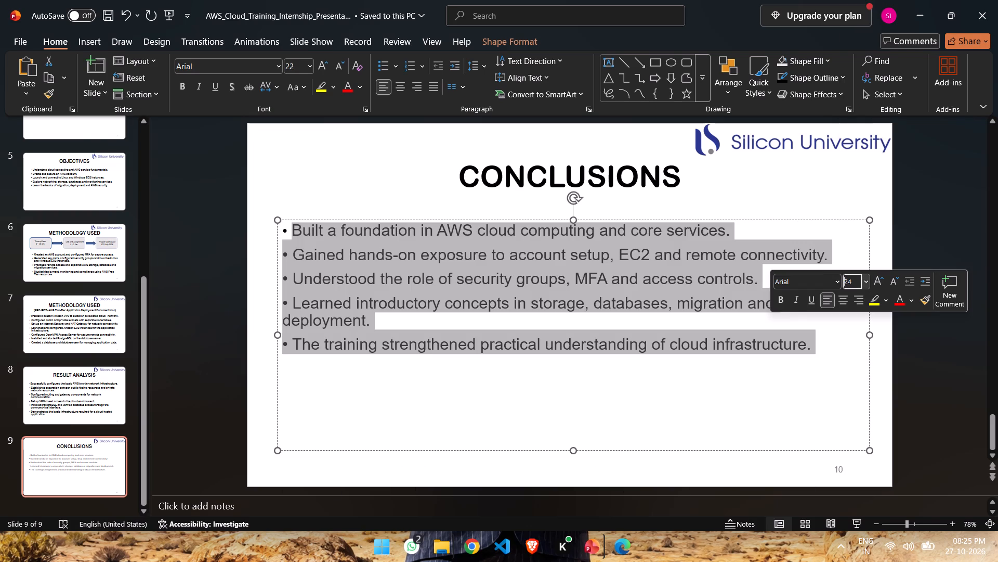
pyautogui.click(835, 285)
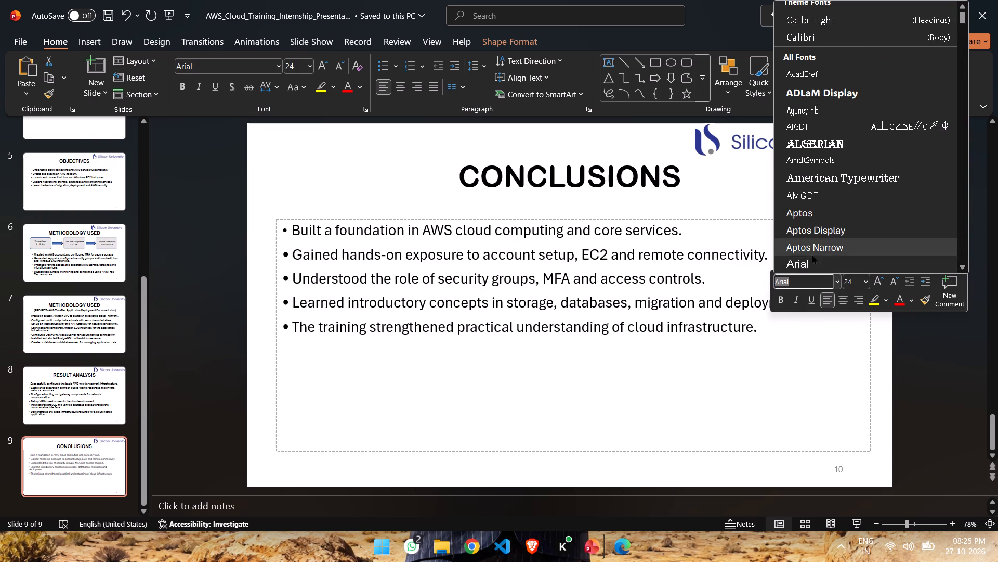
pyautogui.scroll(-3, 812, 254)
pyautogui.click(806, 162)
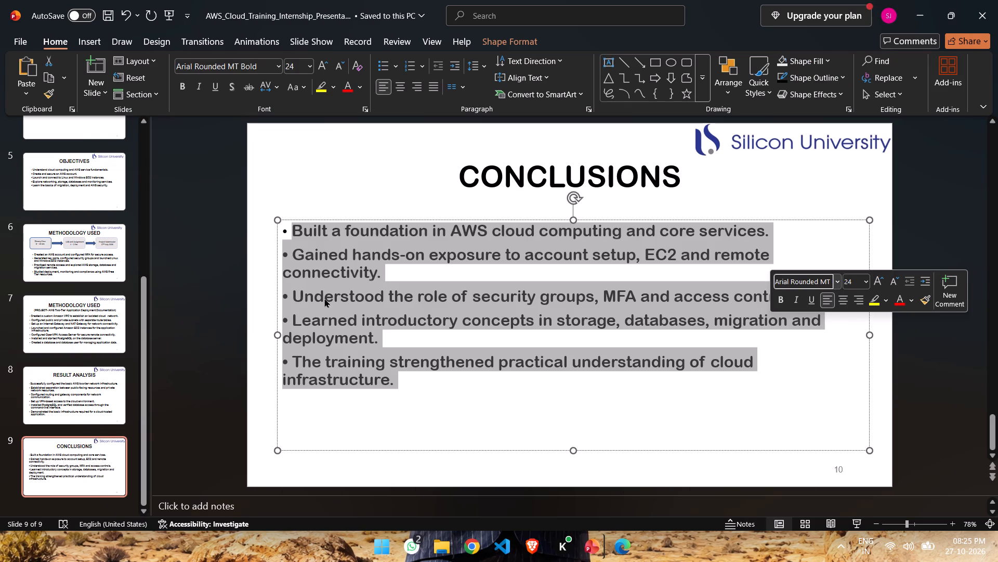
pyautogui.click(298, 175)
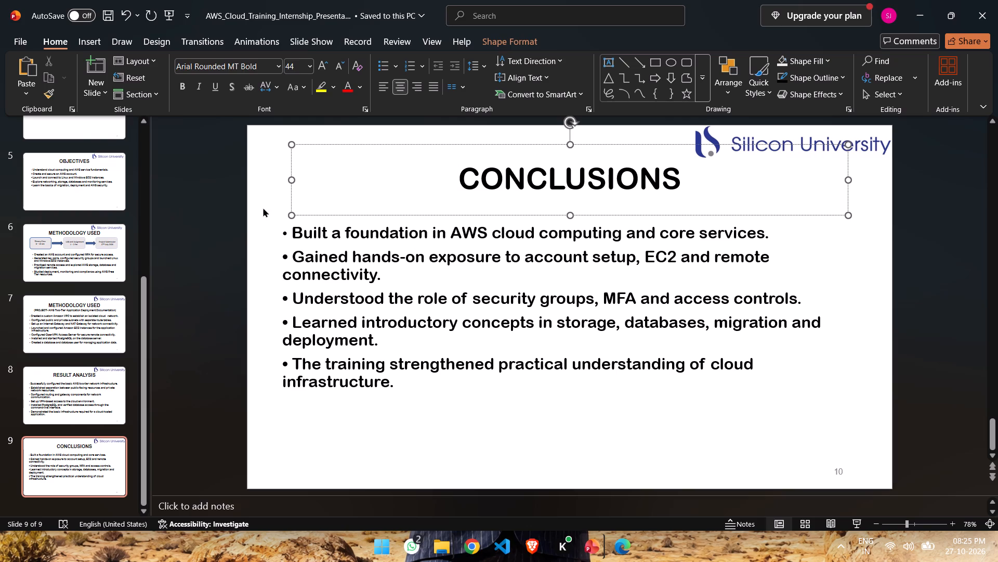
pyautogui.click(263, 208)
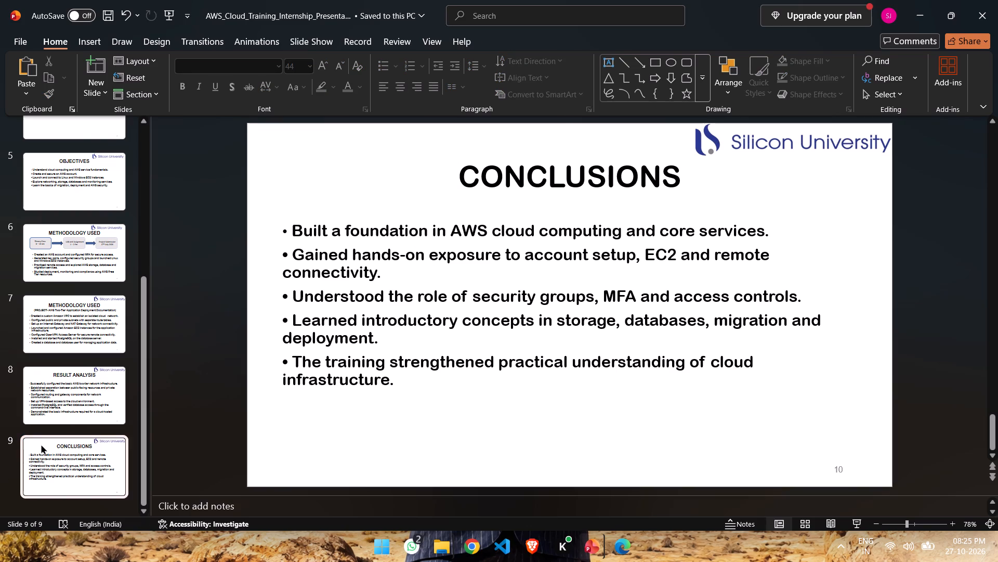
# Review the slides from Result Analysis back to Contents, checking their fonts, content and logo placement.
pyautogui.click(56, 406)
pyautogui.click(60, 343)
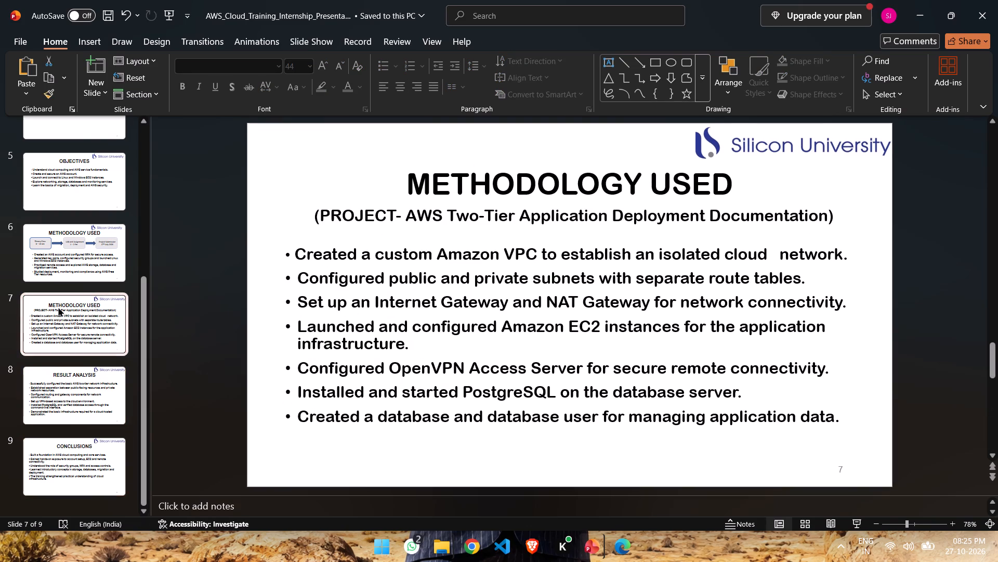
pyautogui.click(57, 261)
pyautogui.scroll(2, 63, 239)
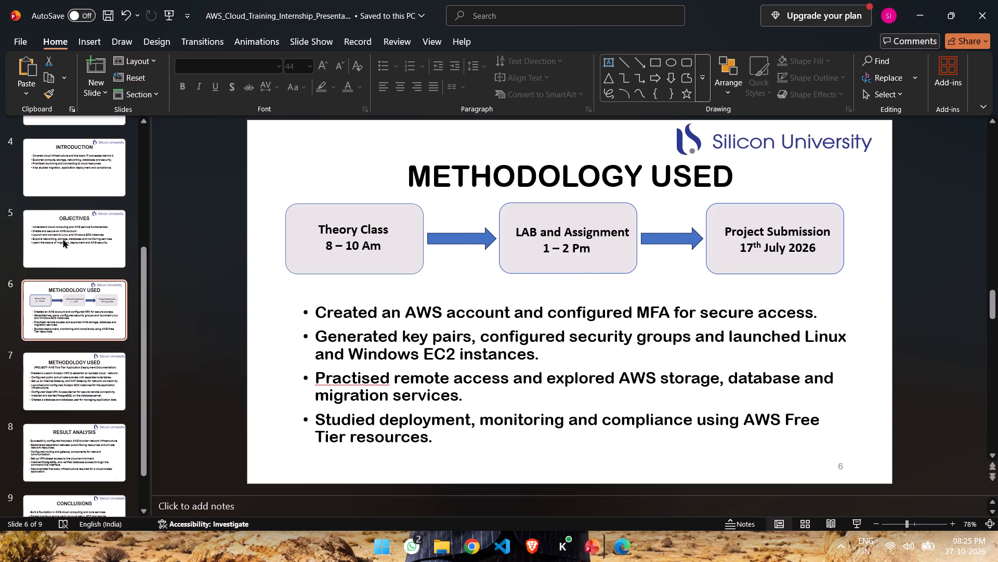
pyautogui.click(63, 239)
pyautogui.scroll(3, 63, 239)
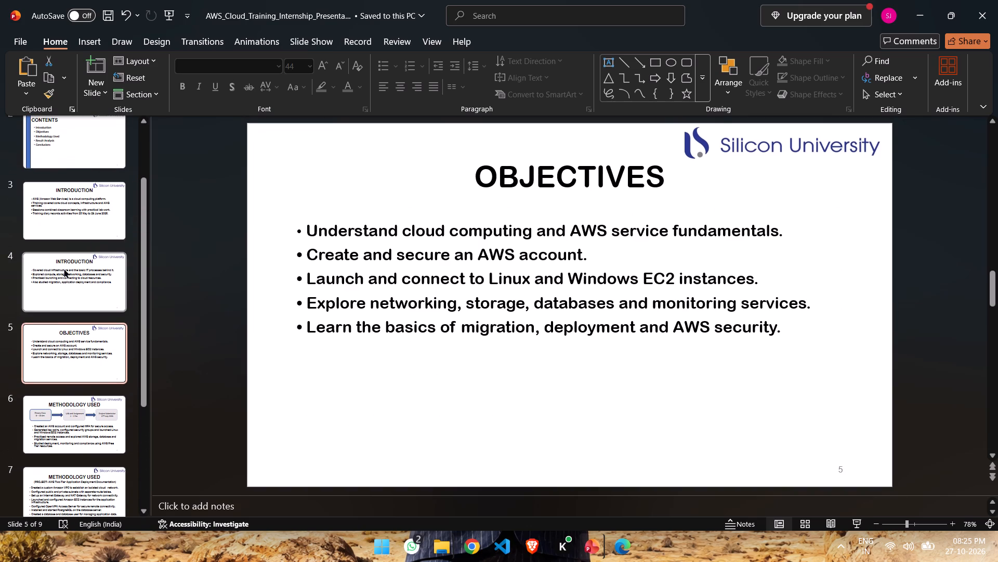
pyautogui.click(64, 277)
pyautogui.click(62, 233)
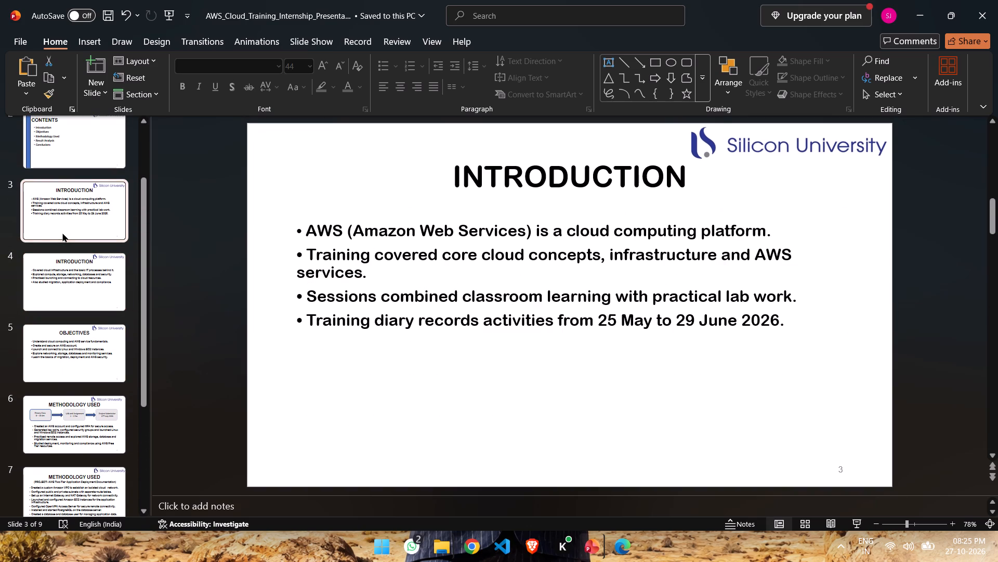
pyautogui.click(63, 275)
pyautogui.click(68, 219)
pyautogui.click(72, 288)
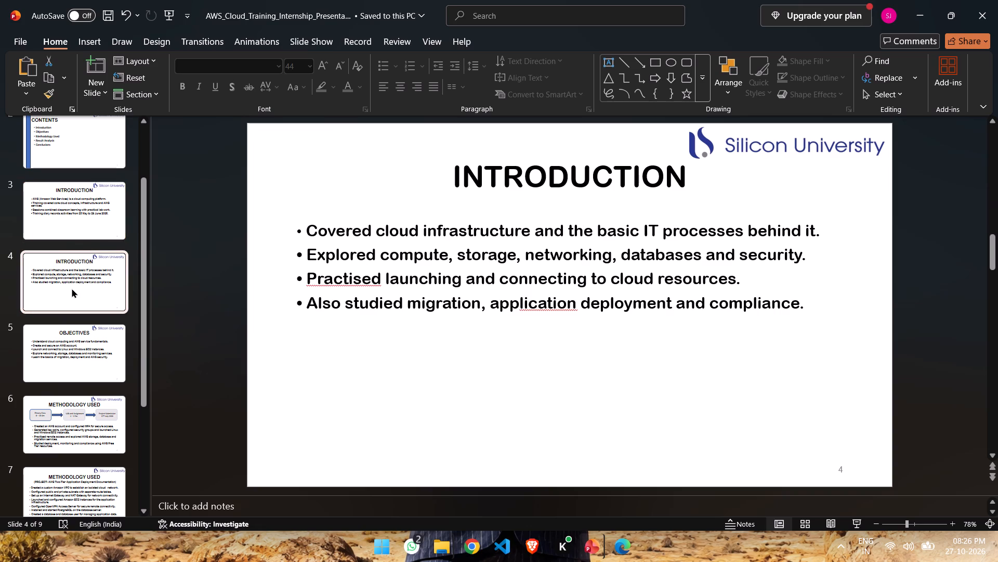
pyautogui.click(68, 216)
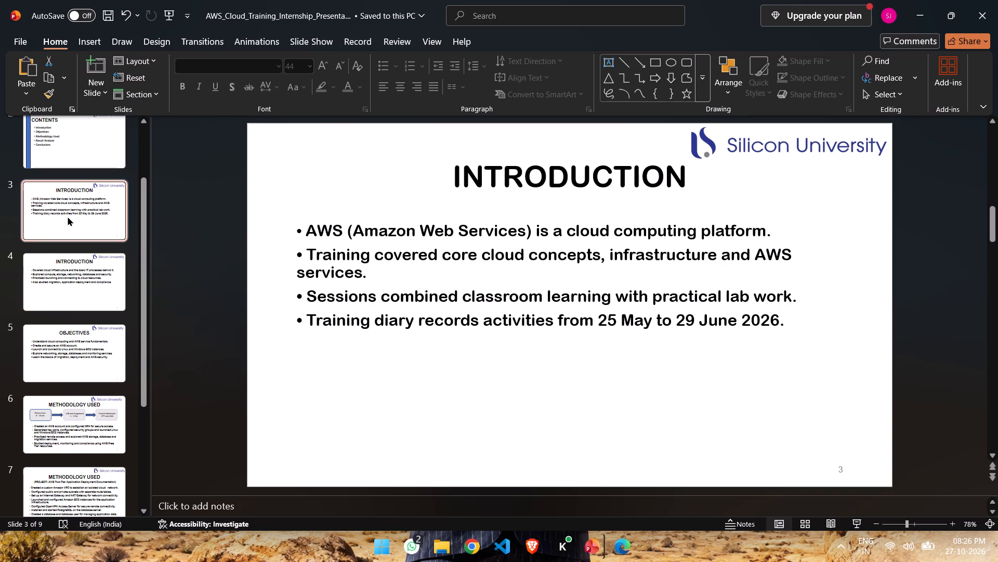
pyautogui.scroll(2, 68, 216)
pyautogui.click(68, 216)
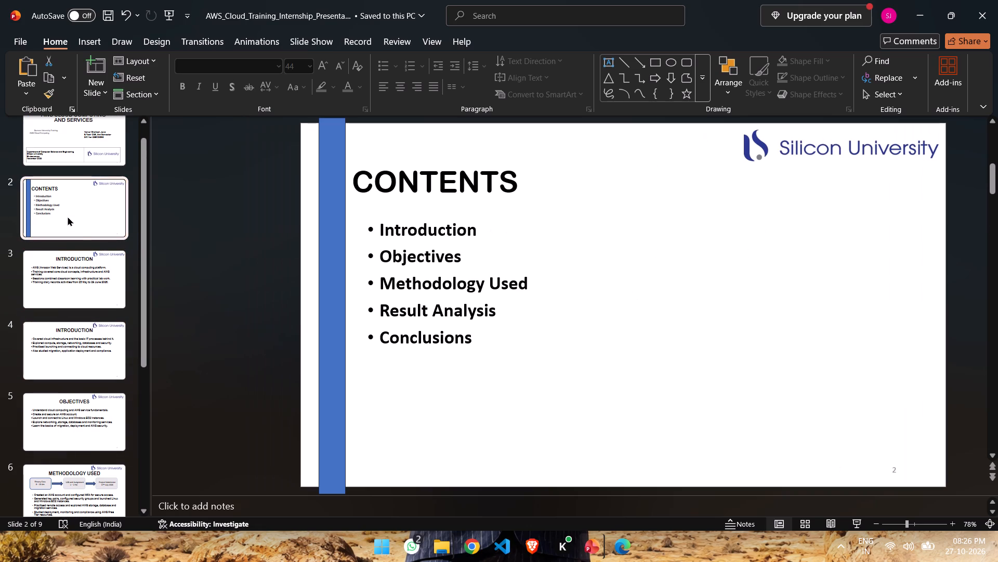
# Preview the presentation as a slide show, going through the slides from title to Conclusions and back to the title slide.
pyautogui.click(852, 522)
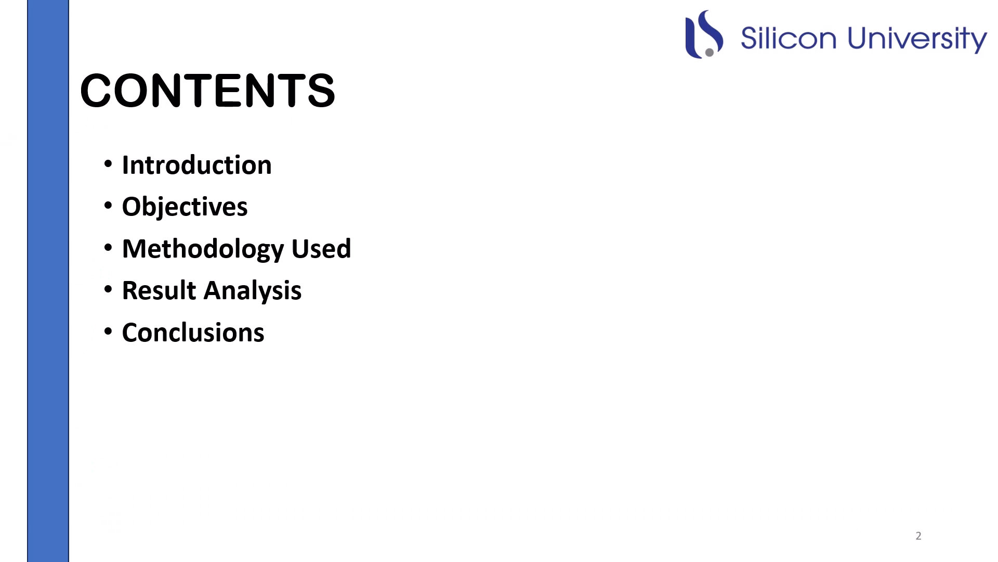
pyautogui.press('Left')
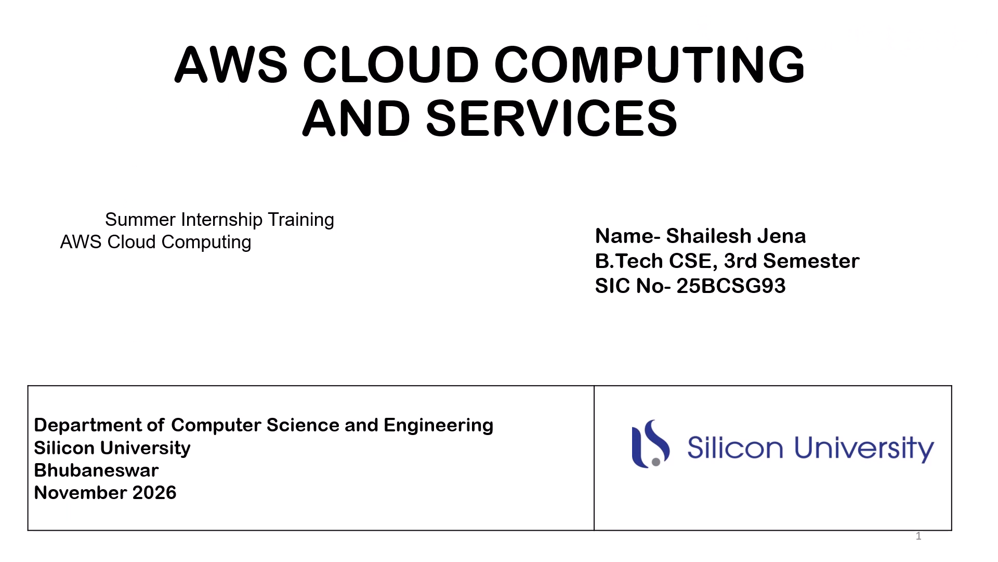
pyautogui.press('Right')
pyautogui.press('Right')
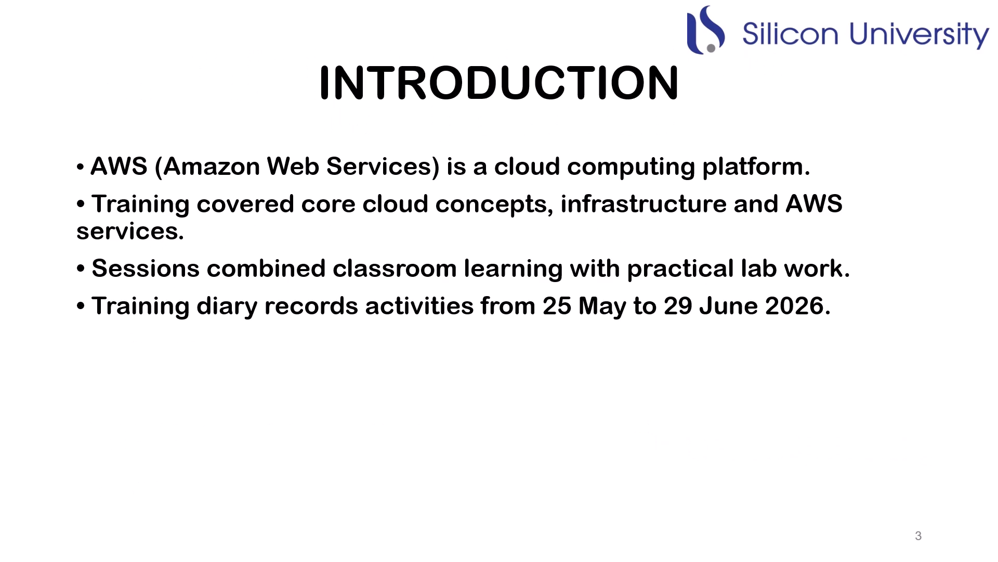
pyautogui.press('Right')
pyautogui.press('Right')
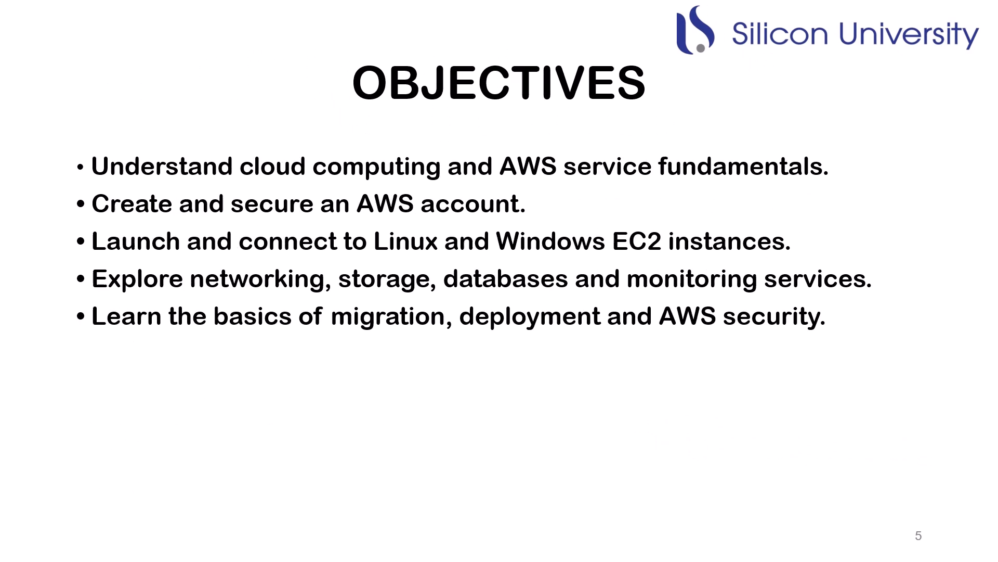
pyautogui.press('Right')
pyautogui.press('Right')
pyautogui.press('Right')
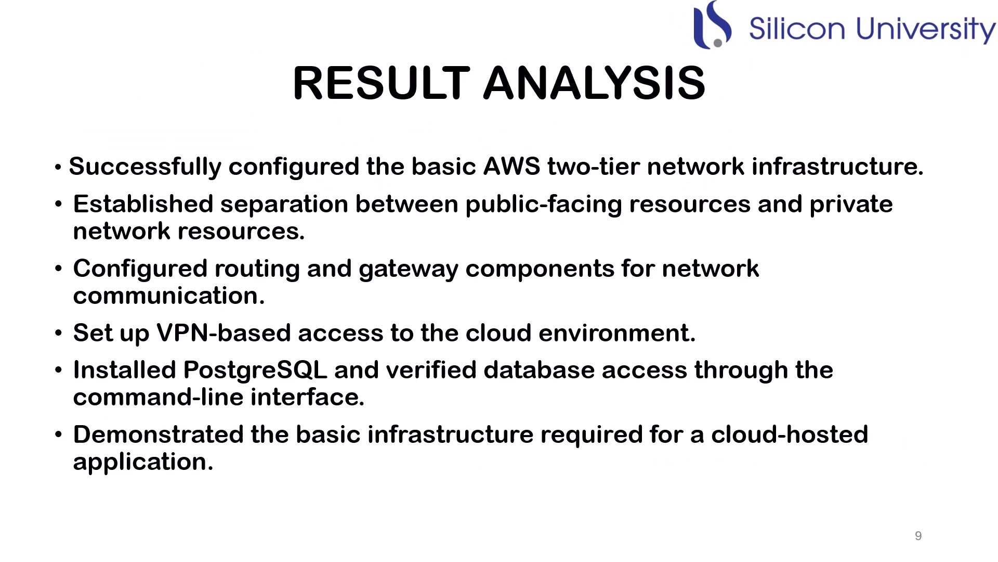
pyautogui.press('Right')
pyautogui.press('Right')
pyautogui.press('Left')
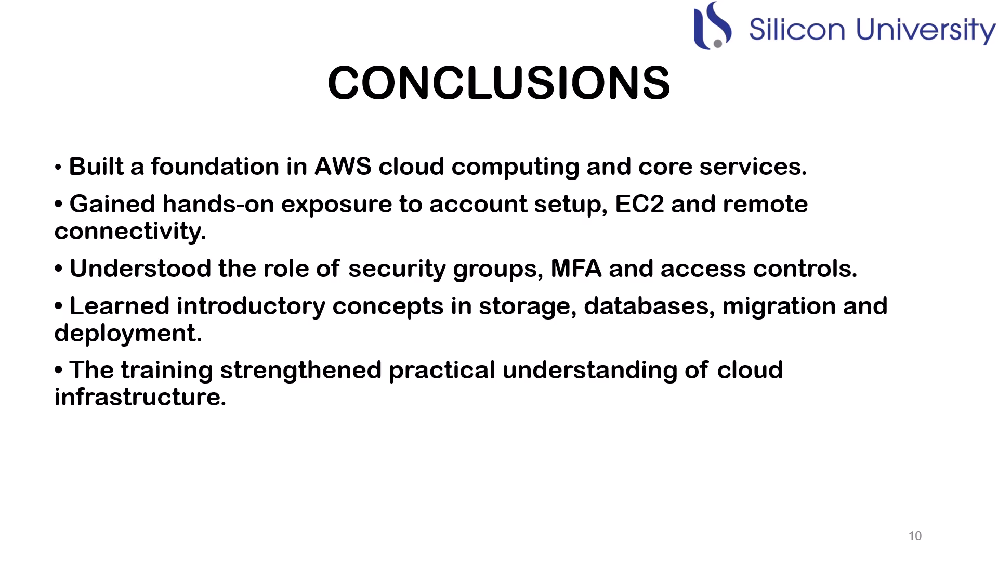
pyautogui.press('Left')
pyautogui.press('Left')
pyautogui.press('Left')
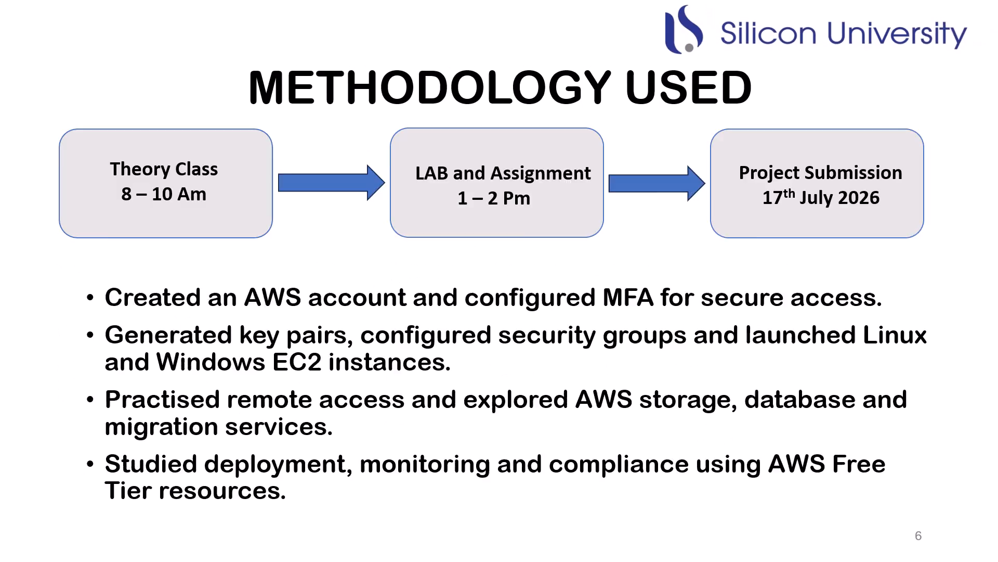
pyautogui.press('Left')
pyautogui.press('Left')
pyautogui.press('Left')
pyautogui.press('Left')
pyautogui.press('Left')
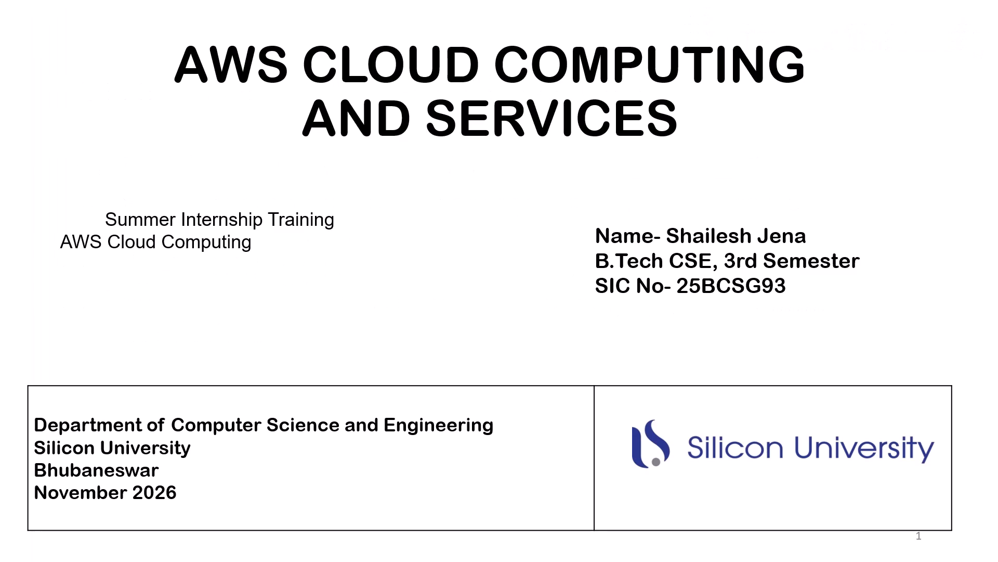
pyautogui.press('Escape')
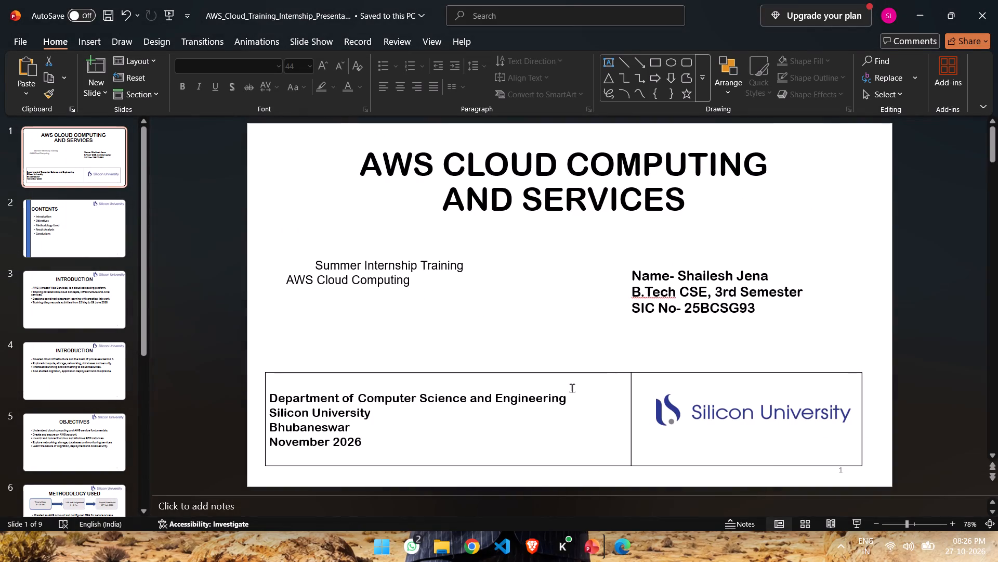
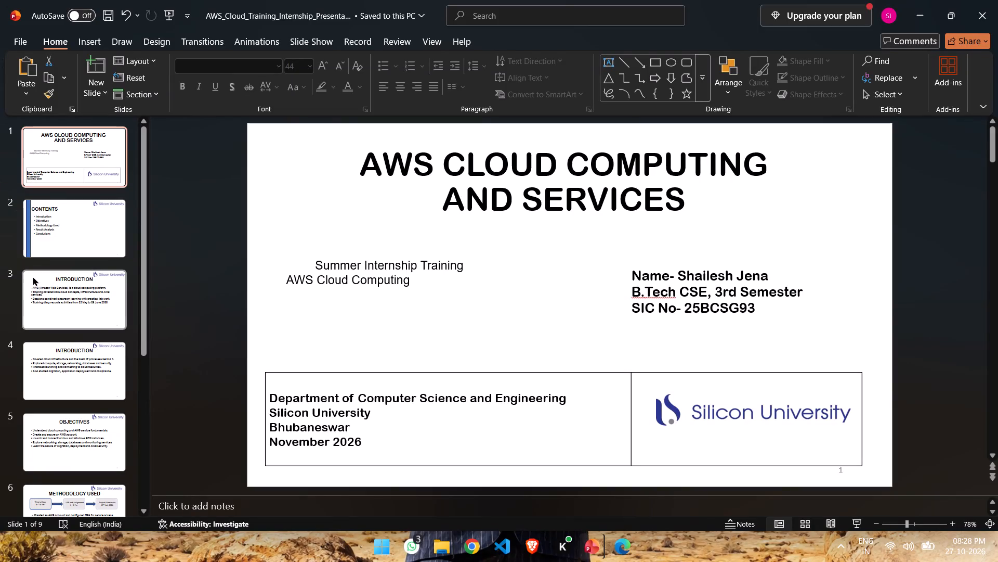
# Review the slide thumbnails through Conclusions, and examine the Contents, Introduction and Objectives slides for consistent content, fonts and logo placement.
pyautogui.scroll(-3, 50, 315)
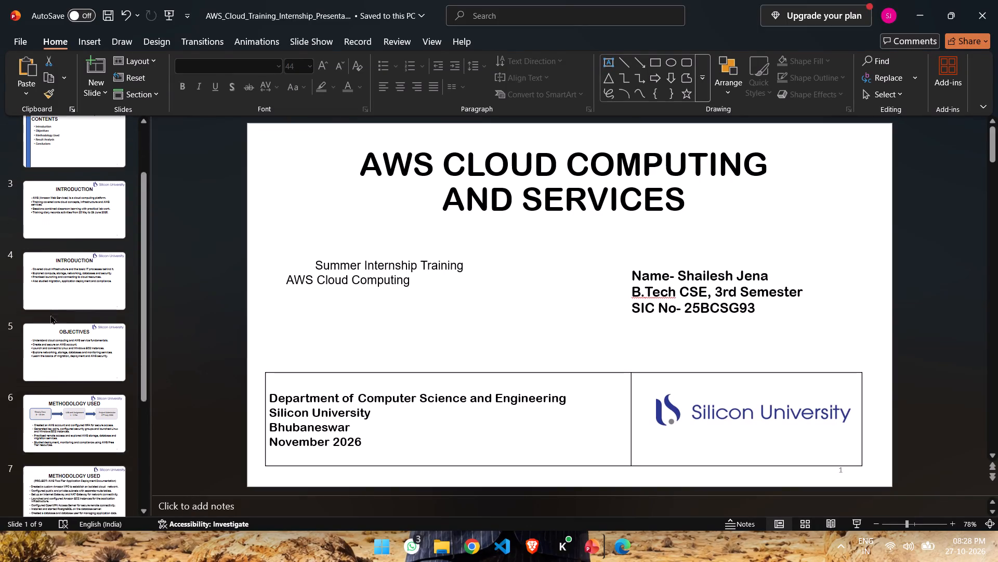
pyautogui.scroll(-4, 50, 315)
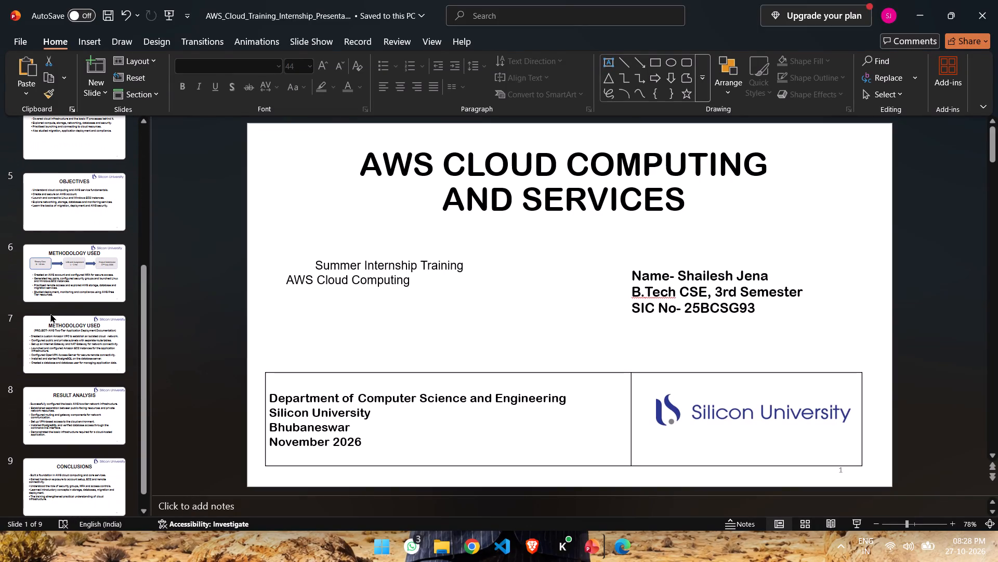
pyautogui.scroll(-2, 50, 313)
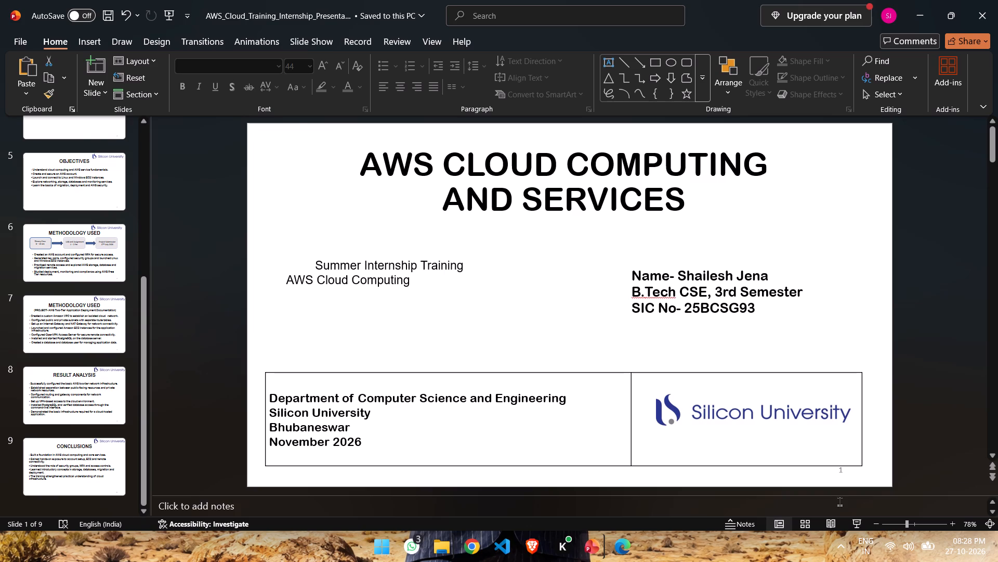
pyautogui.press('pagedown')
pyautogui.press('pagedown')
pyautogui.press('-')
pyautogui.press('-')
pyautogui.press('-')
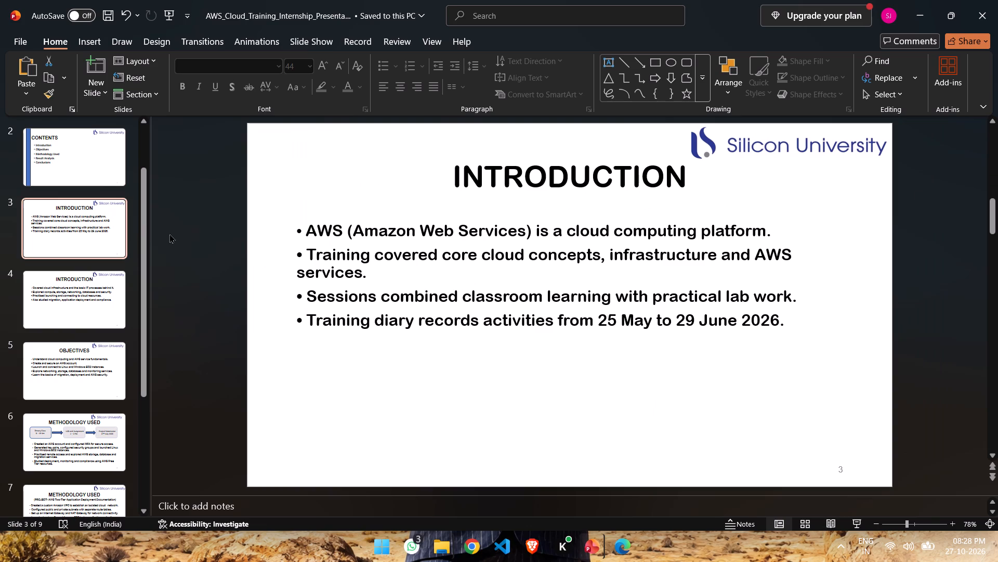
pyautogui.click(99, 167)
pyautogui.click(47, 245)
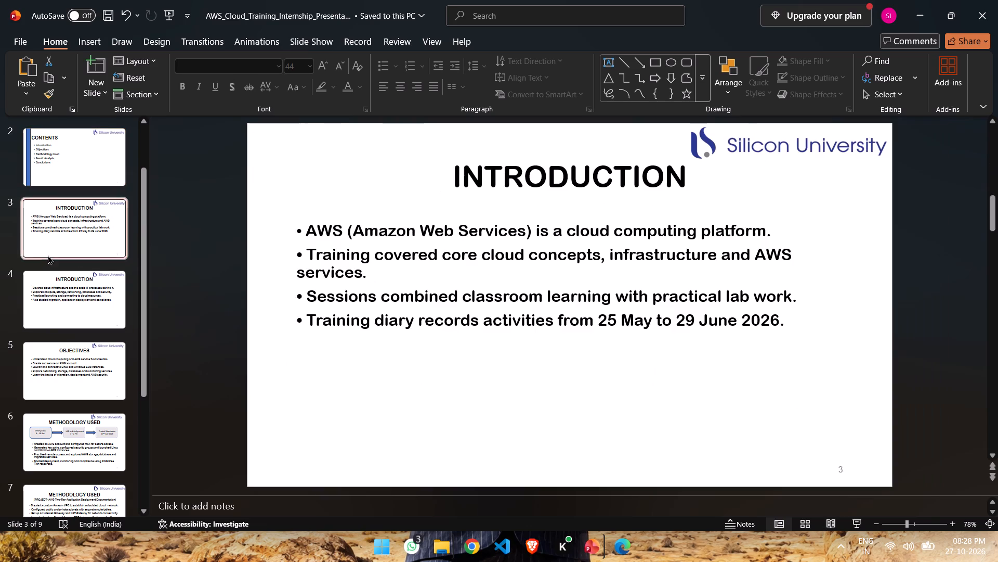
pyautogui.click(44, 319)
pyautogui.click(69, 399)
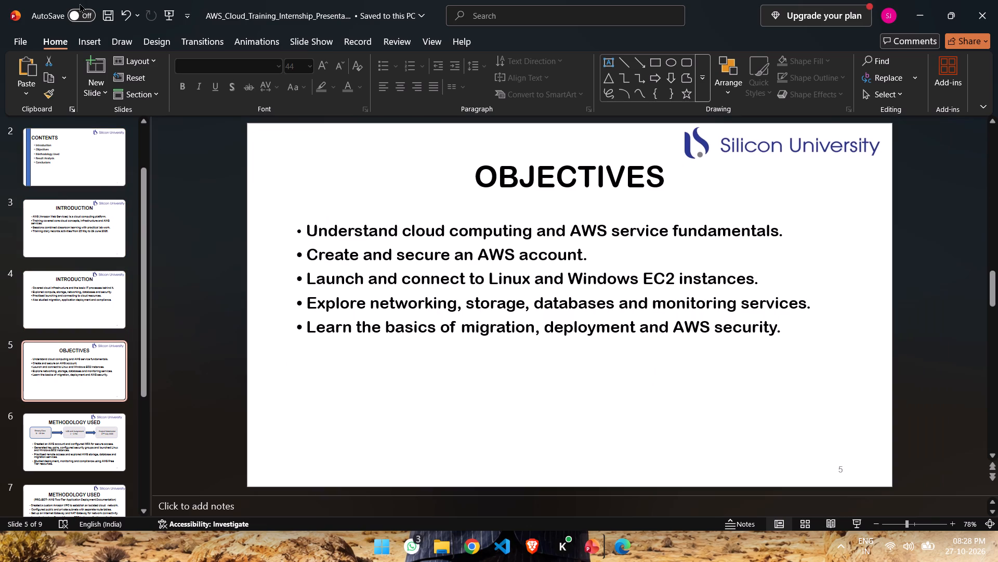
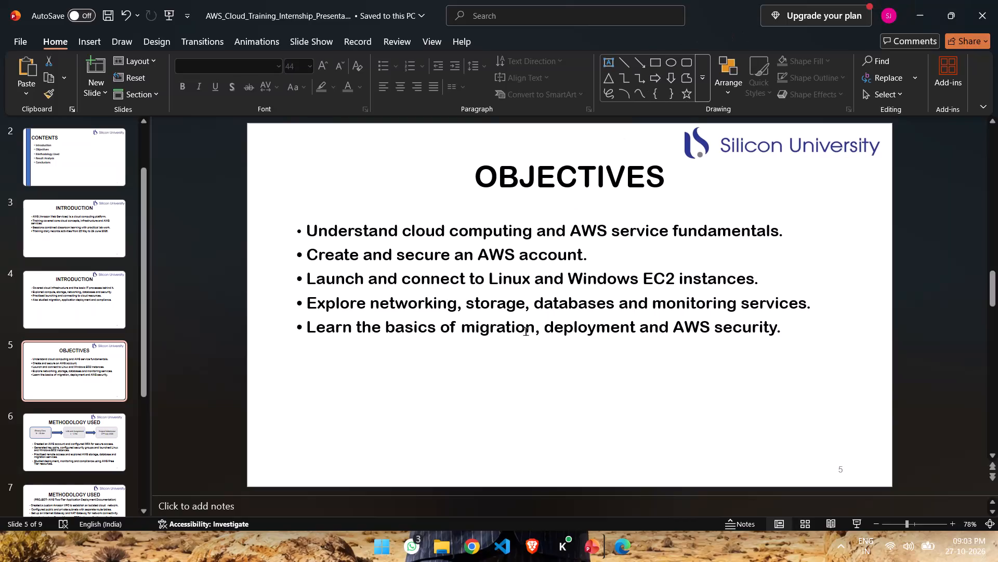
# Check the remaining slides from Objectives through Conclusions, and return to the title slide for a final look.
pyautogui.scroll(-6, 526, 331)
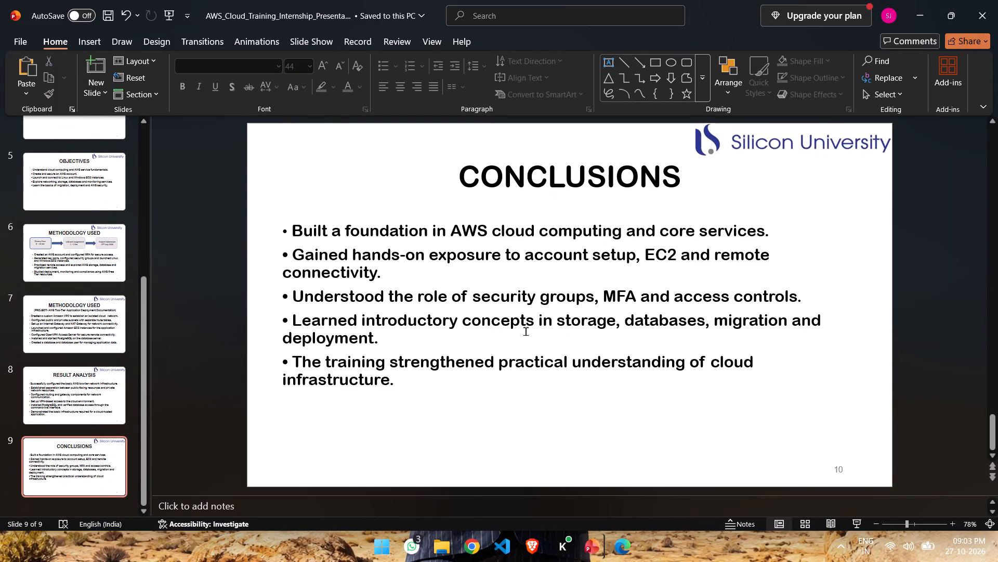
pyautogui.scroll(-2, 526, 331)
pyautogui.scroll(6, 526, 331)
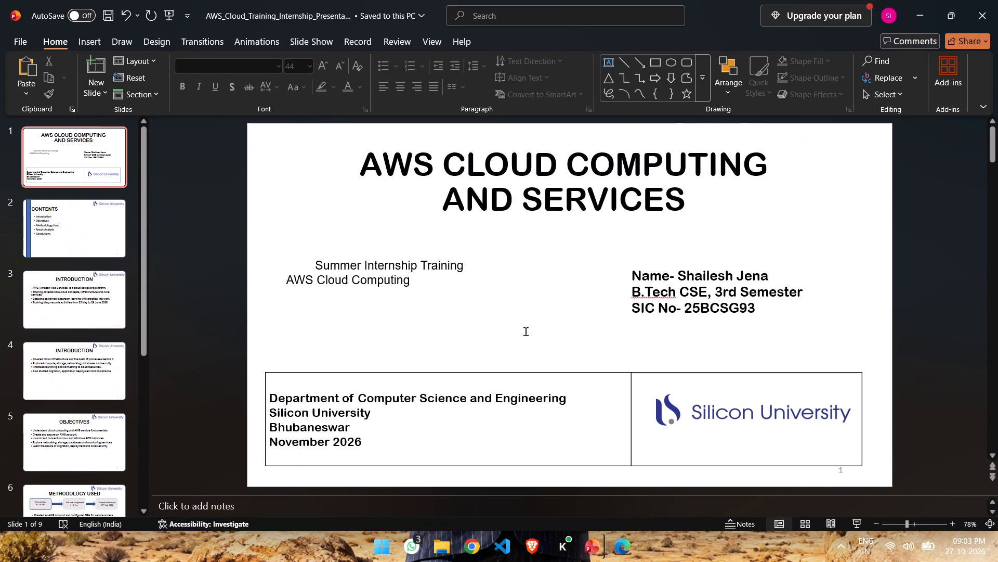
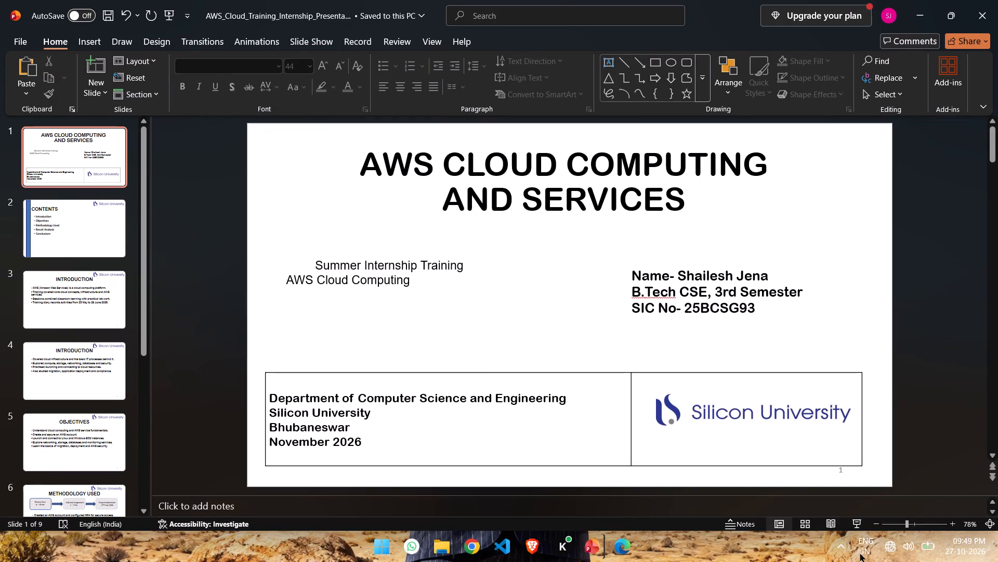
# Switch the computer's Wi-Fi connection from Silicon to the GHOST network and return to the presentation.
pyautogui.click(894, 551)
pyautogui.click(826, 308)
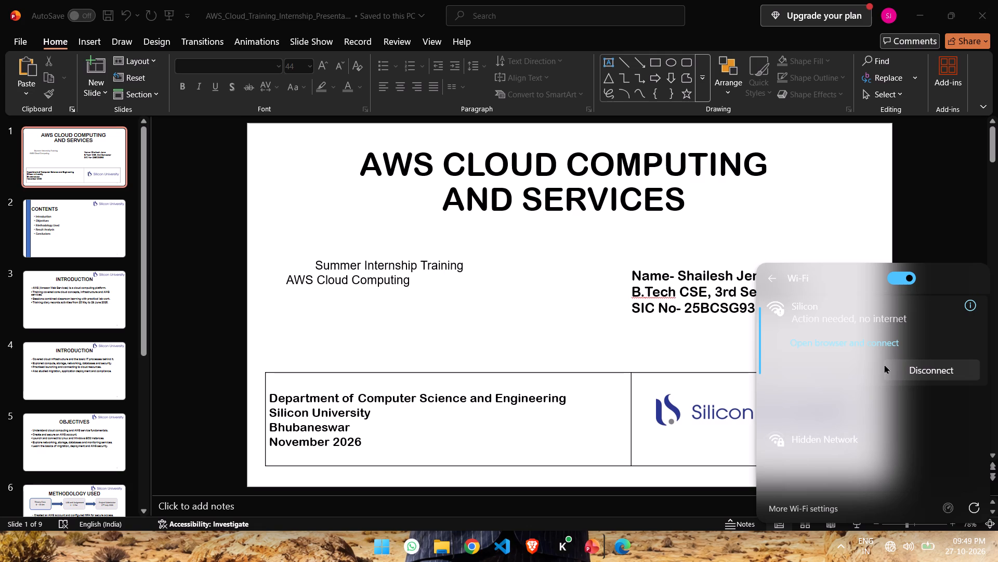
pyautogui.click(835, 403)
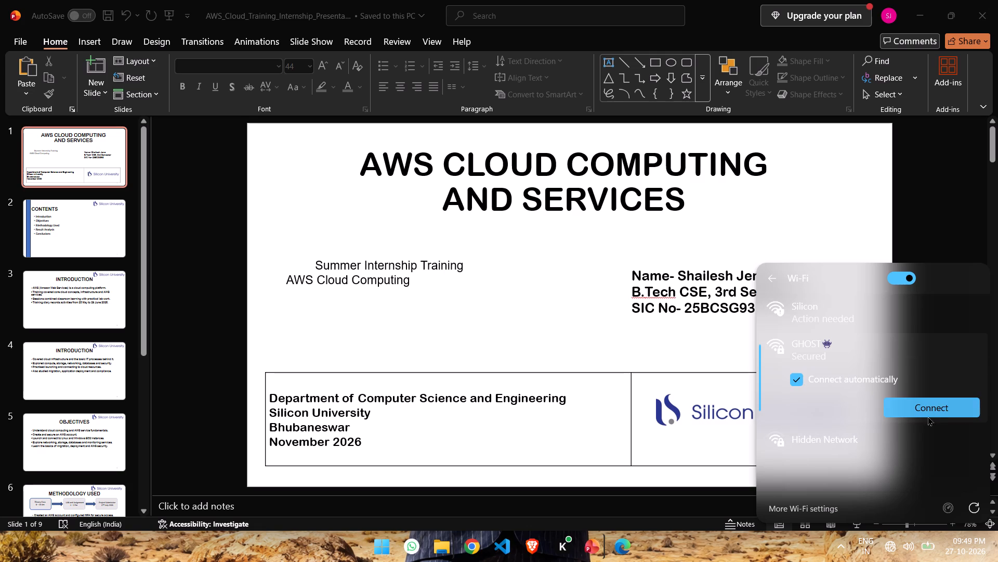
pyautogui.click(934, 408)
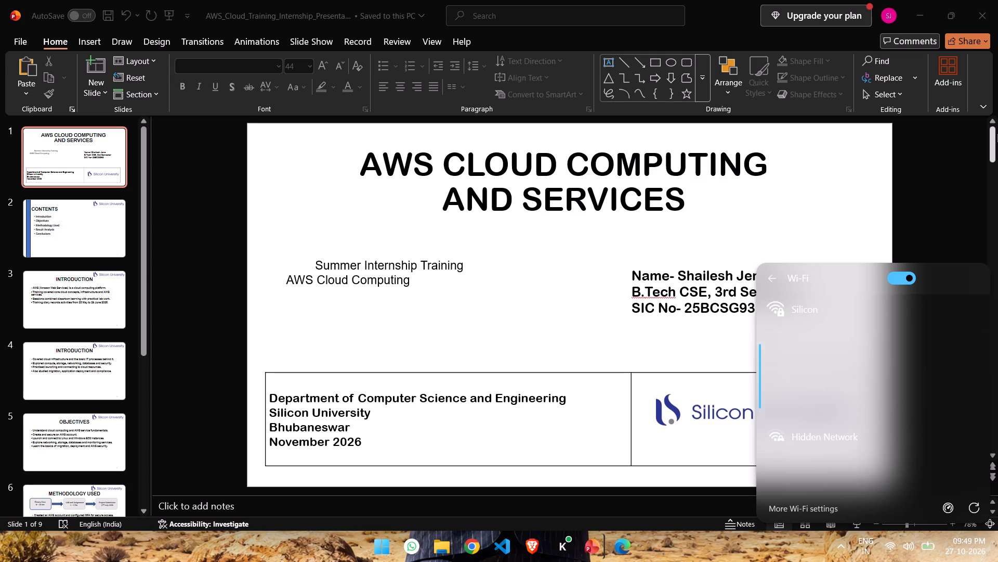
pyautogui.moveTo(631, 417); pyautogui.dragTo(630, 423)
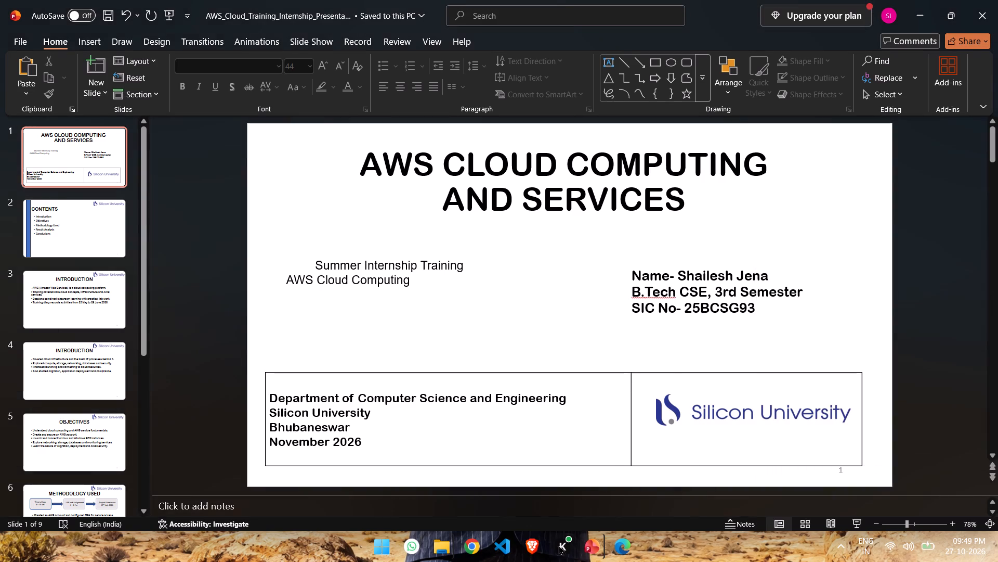
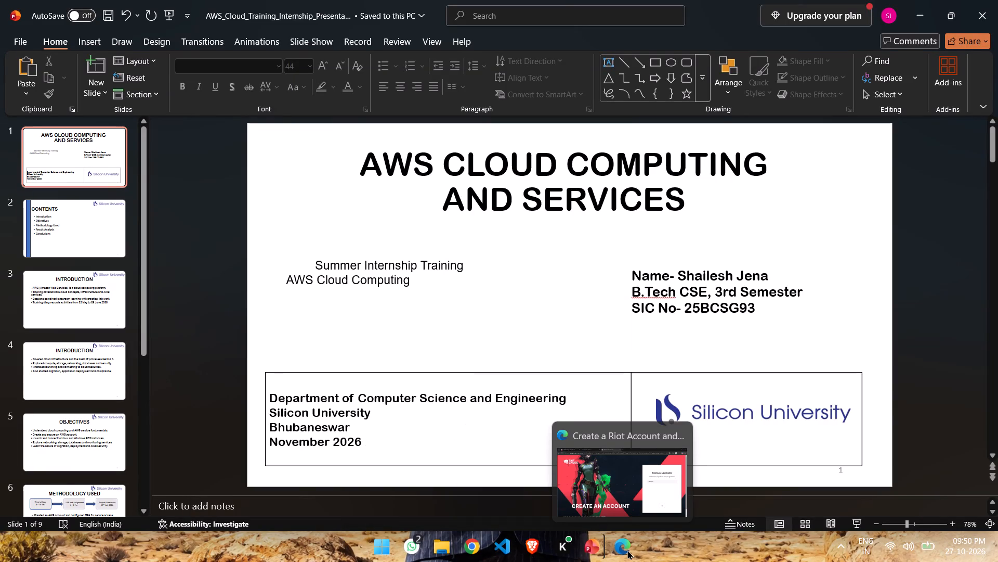
# Close the Edge window showing the Riot account creation page.
pyautogui.click(673, 433)
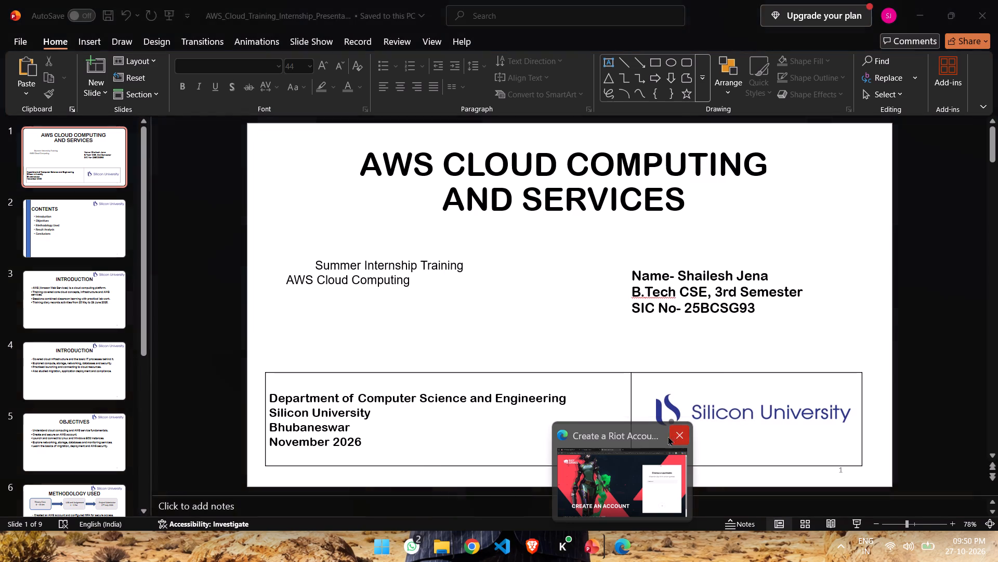
# Switch to the Brave window with the Generate Training PPT conversation.
pyautogui.click(549, 551)
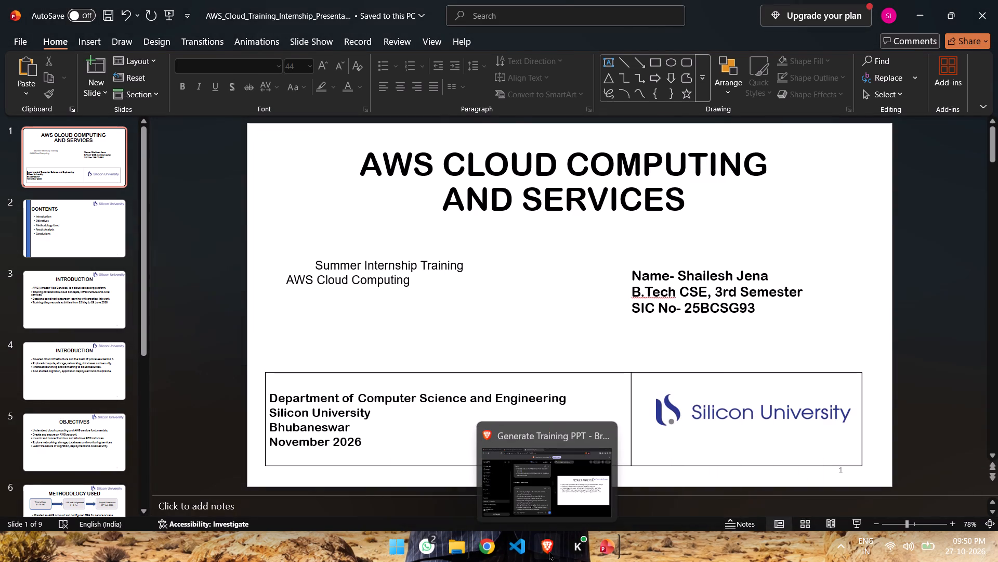